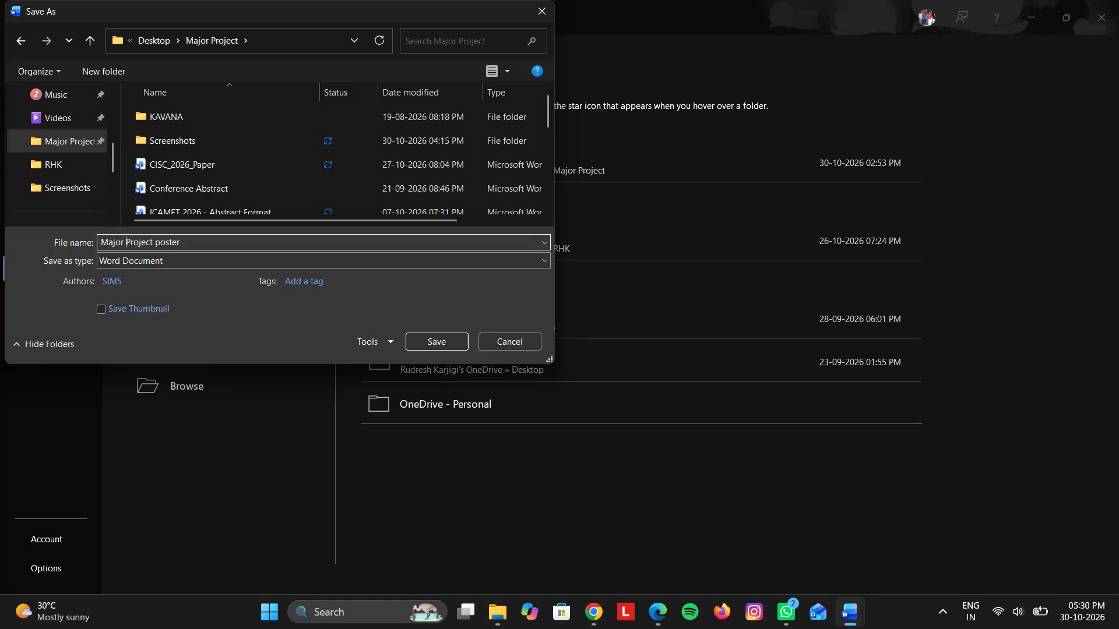
Save the poster as a Word Document named Major Project poster in the Major Project folder.
left_click(424, 343)
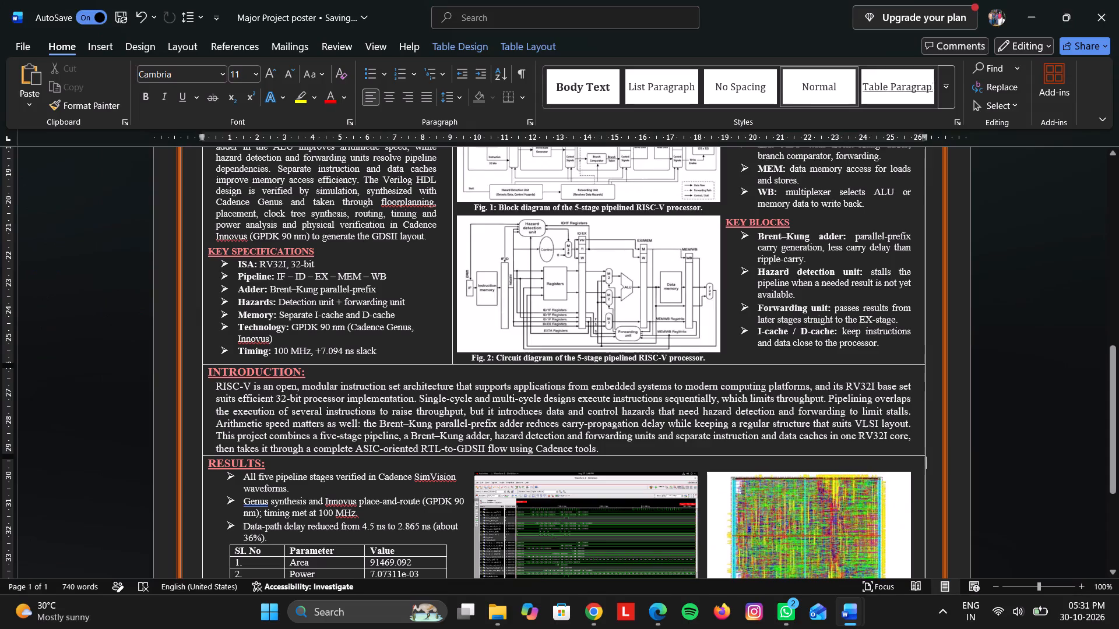
Save a PDF copy of the Major Project poster in the Major Project folder and open it for viewing.
left_click(19, 50)
left_click(68, 245)
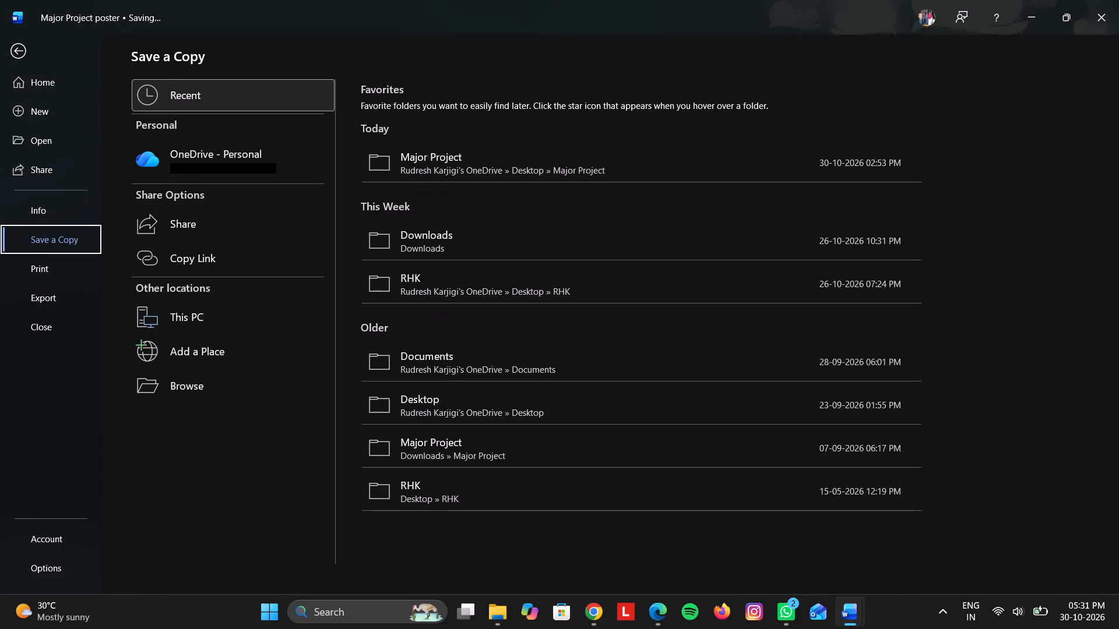
left_click(194, 386)
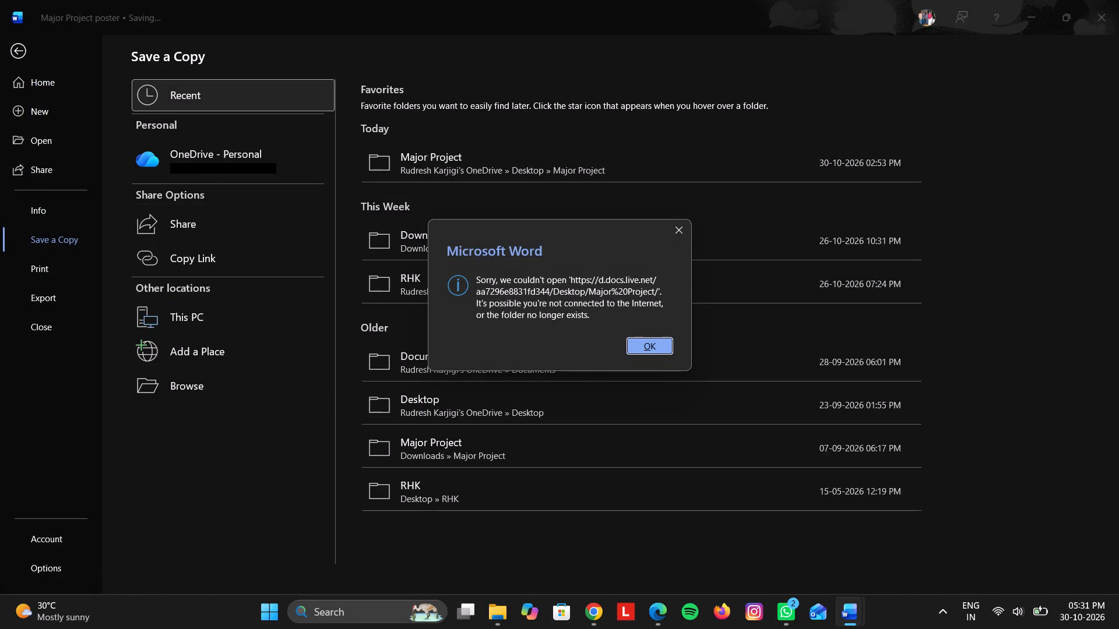
left_click(658, 349)
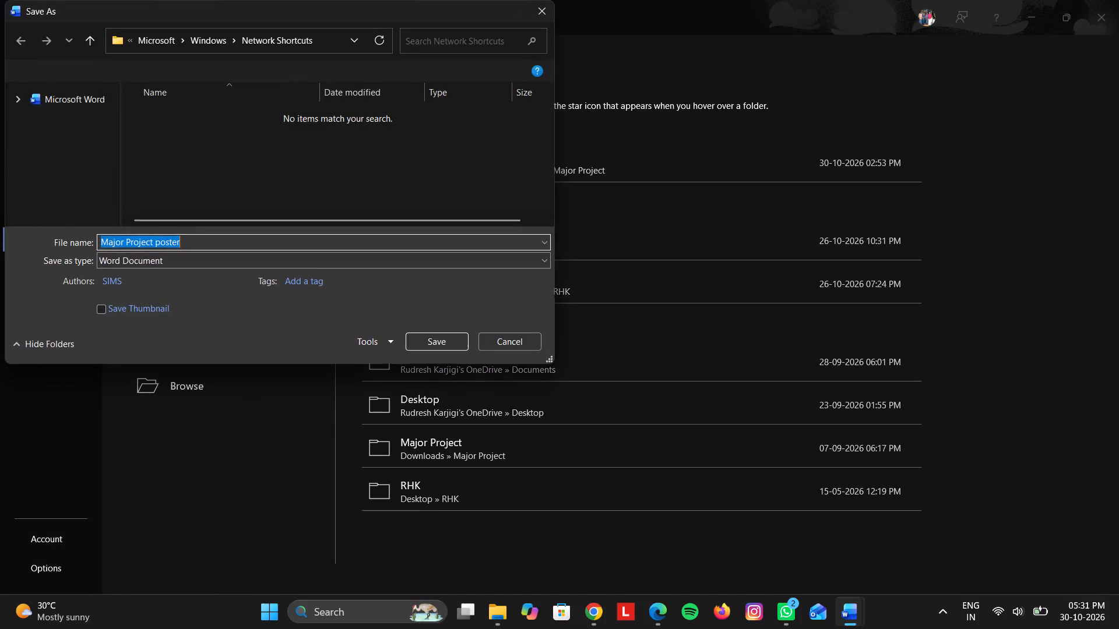
scroll(80, 165, "up", 1)
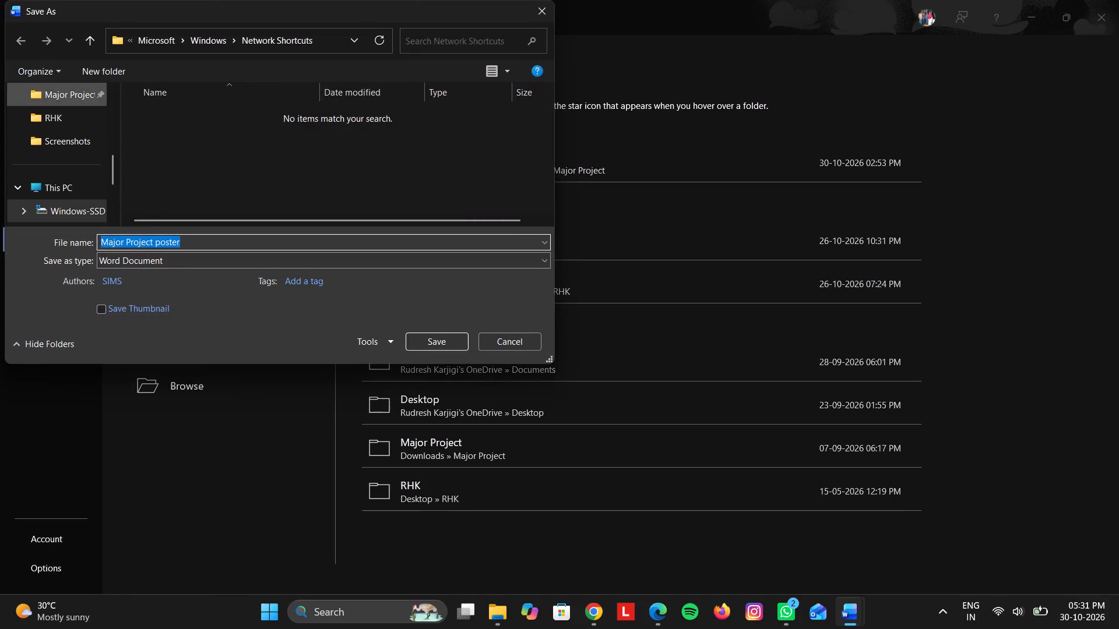
left_click(66, 97)
left_click(168, 263)
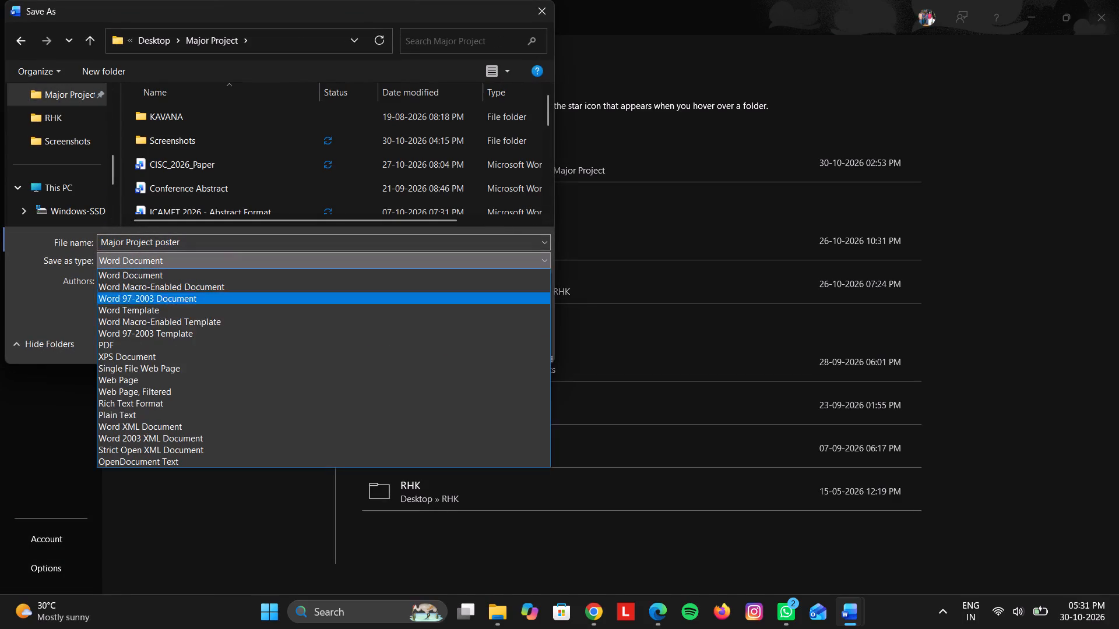
left_click(163, 346)
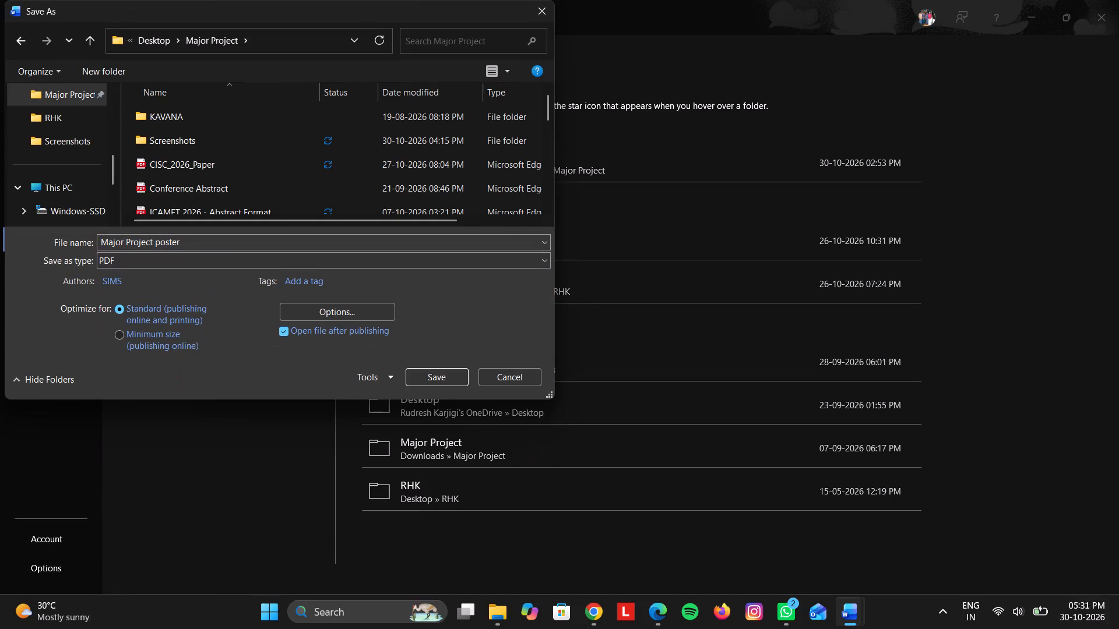
left_click(434, 373)
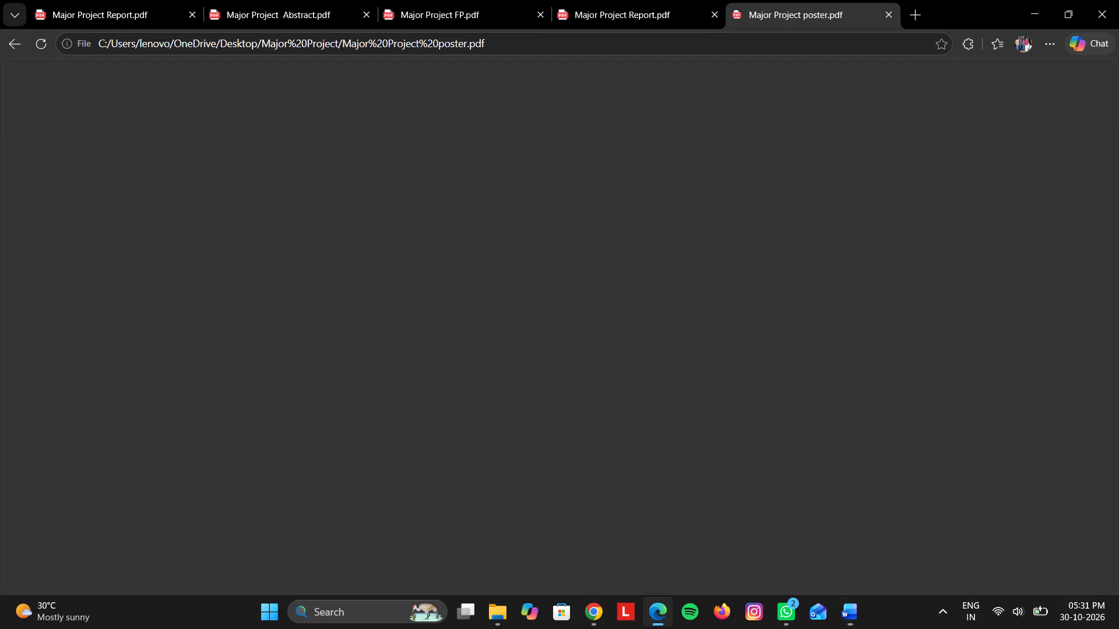
scroll(543, 299, "down", 1)
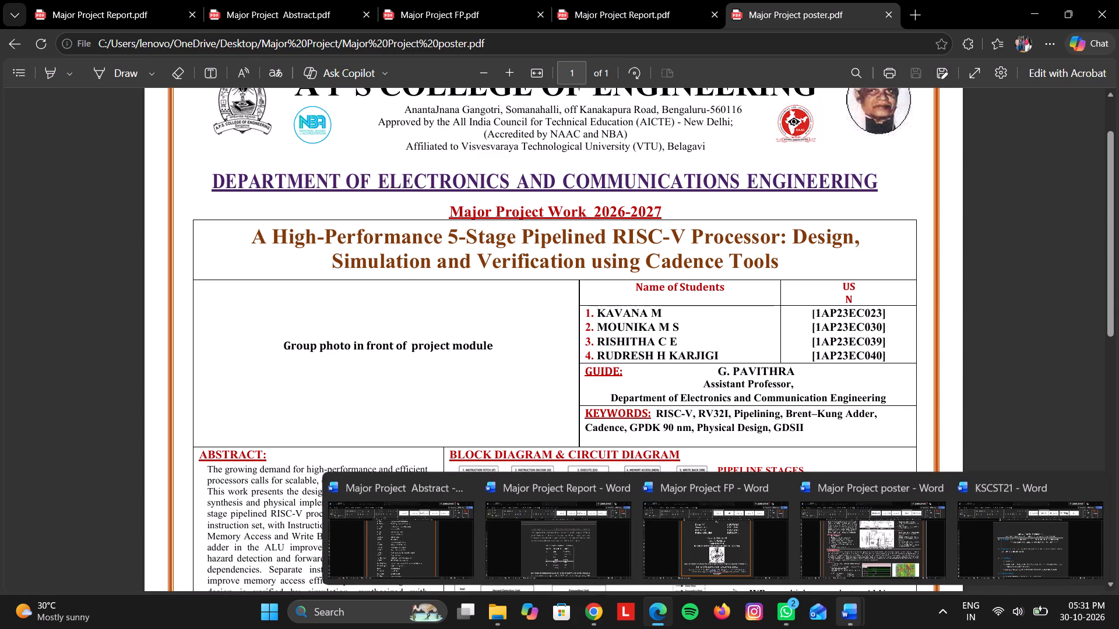
Switch to the Major Project Report document and review the results from Table 5.2 through section 5.4, Discussion of Results.
left_click(568, 557)
scroll(812, 362, "down", 3)
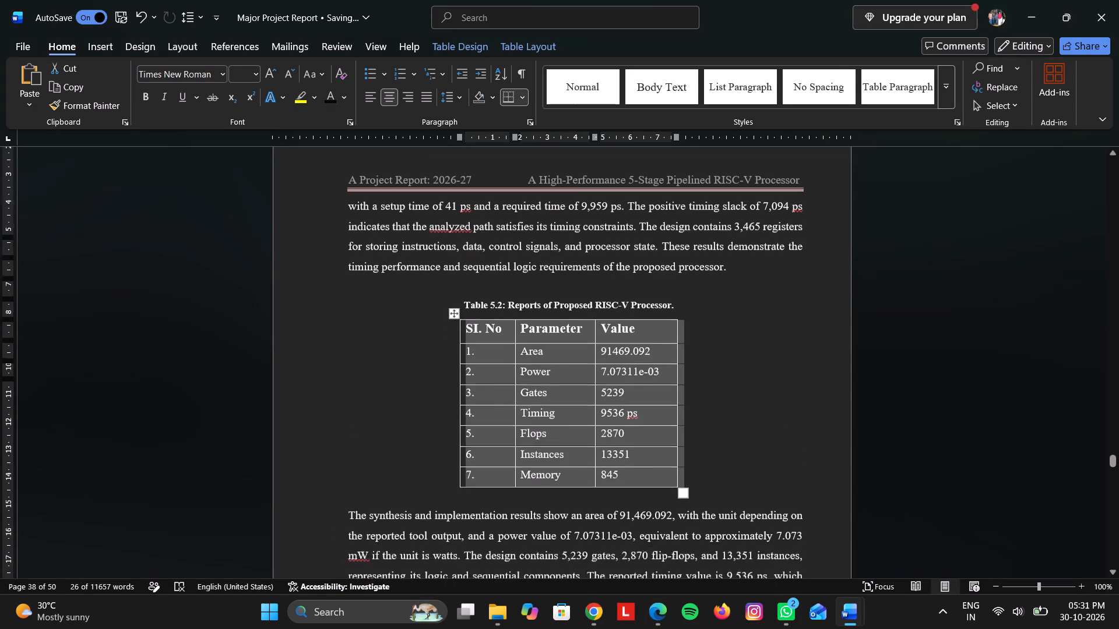
scroll(812, 362, "down", 20)
scroll(812, 362, "down", 9)
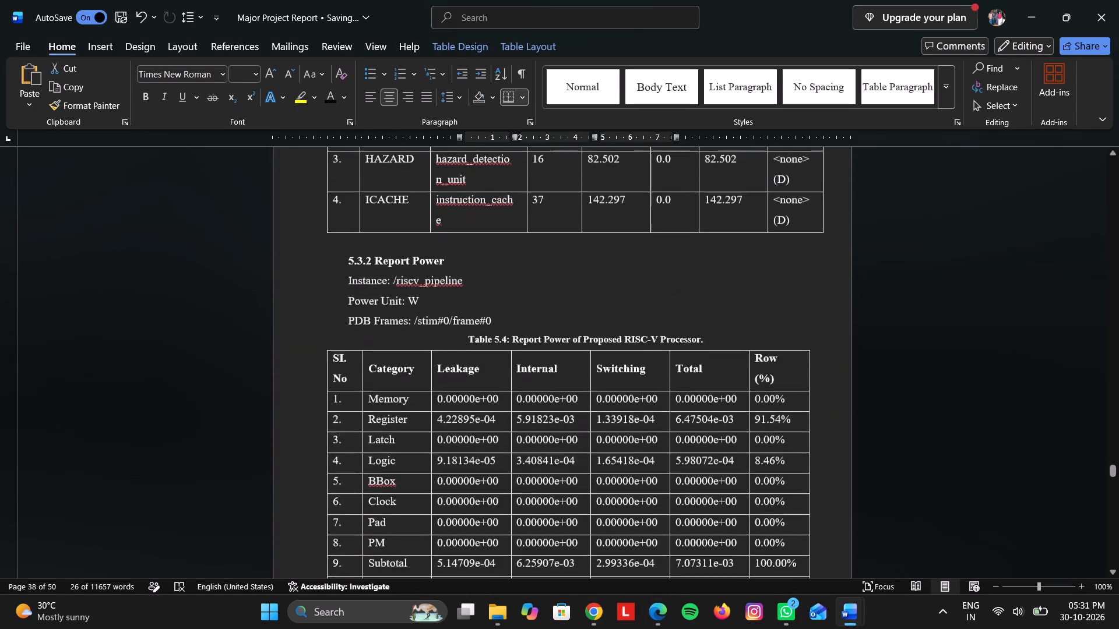
scroll(812, 362, "down", 18)
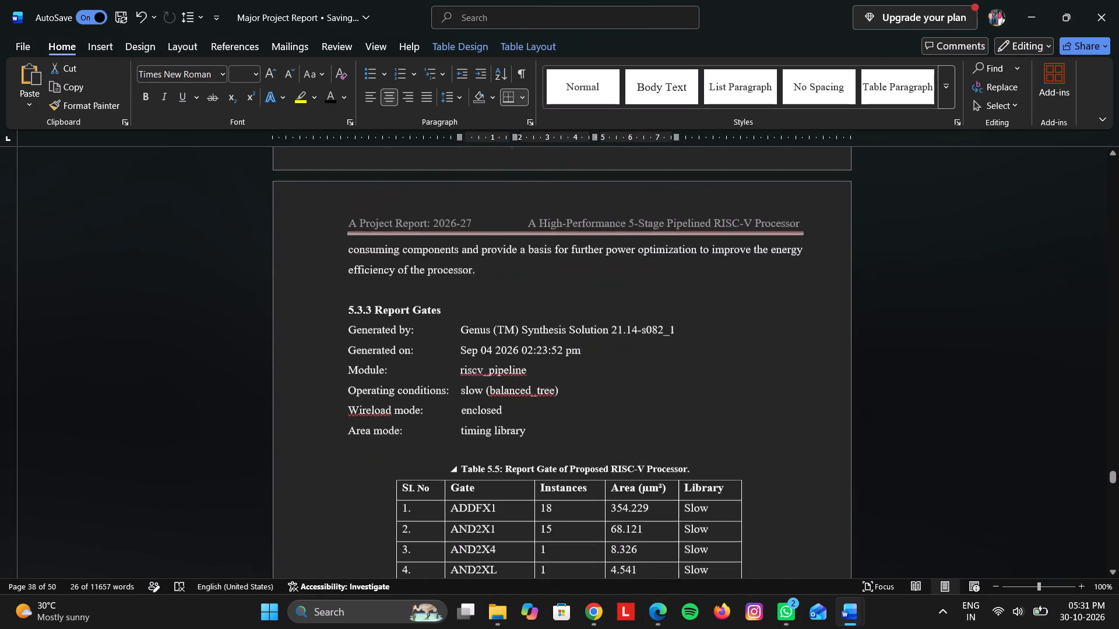
scroll(568, 434, "down", 5)
scroll(520, 214, "down", 3)
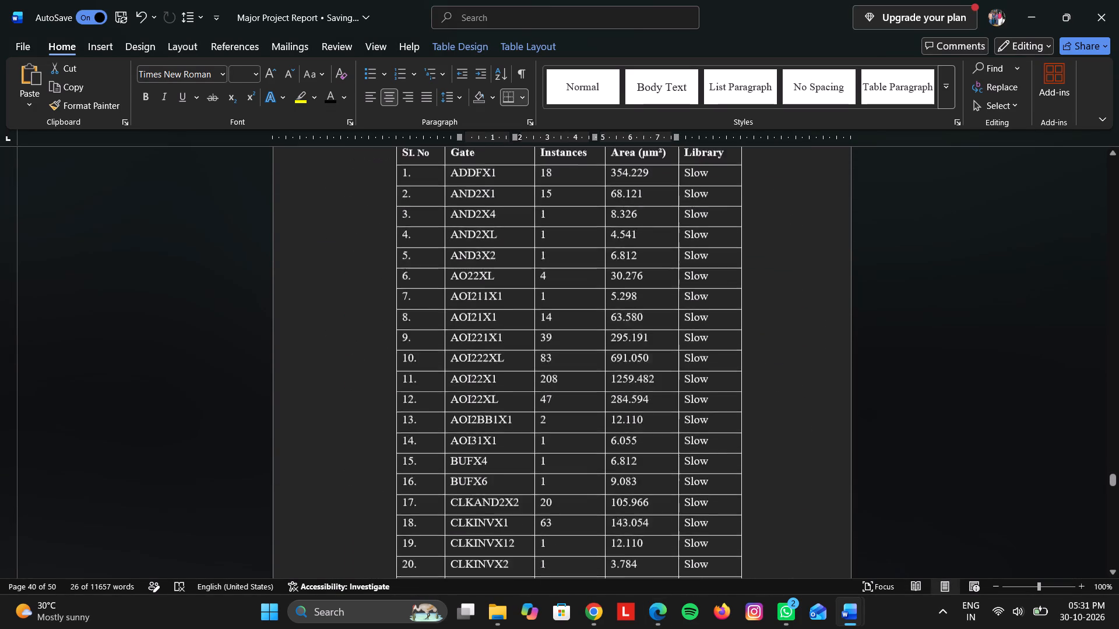
scroll(520, 217, "down", 20)
scroll(520, 217, "down", 14)
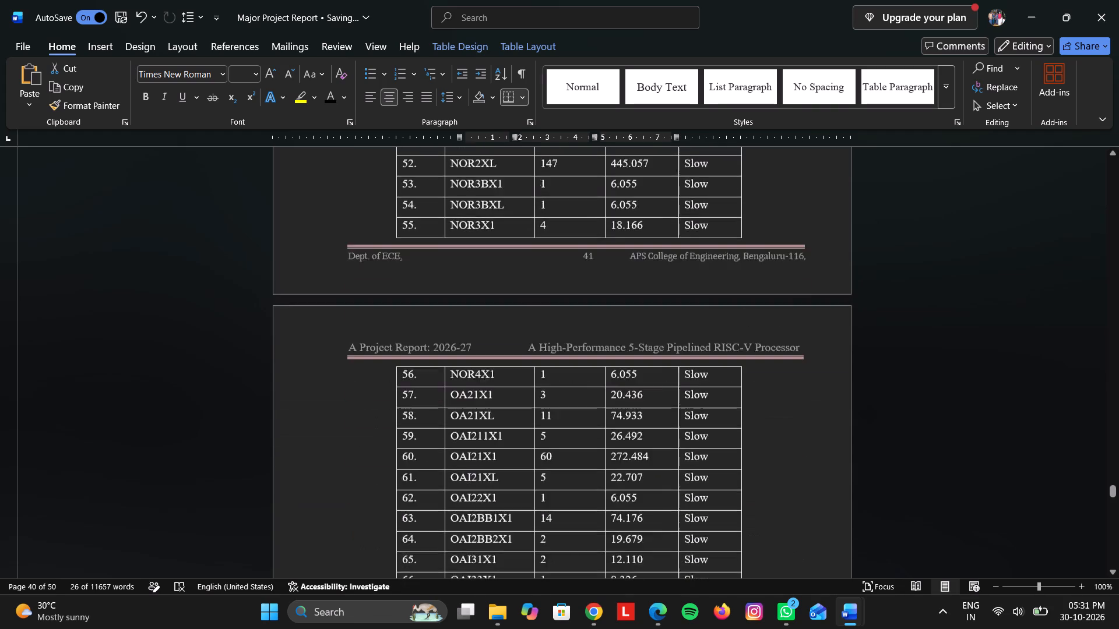
scroll(520, 217, "down", 19)
scroll(520, 217, "down", 11)
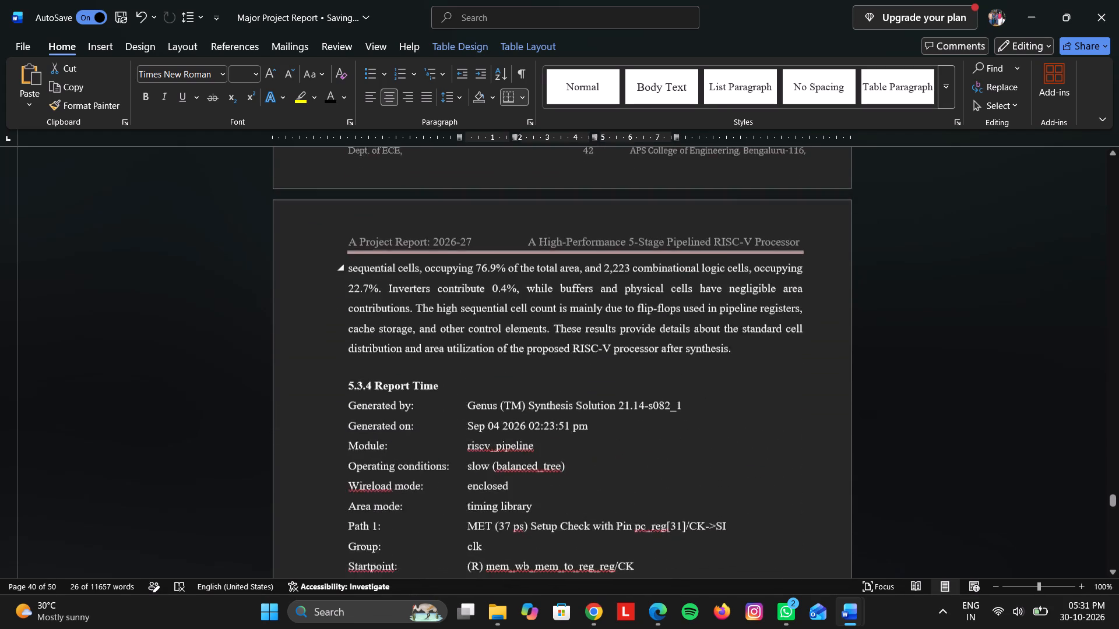
scroll(520, 217, "down", 10)
scroll(520, 217, "up", 1)
scroll(520, 217, "down", 18)
scroll(520, 217, "down", 5)
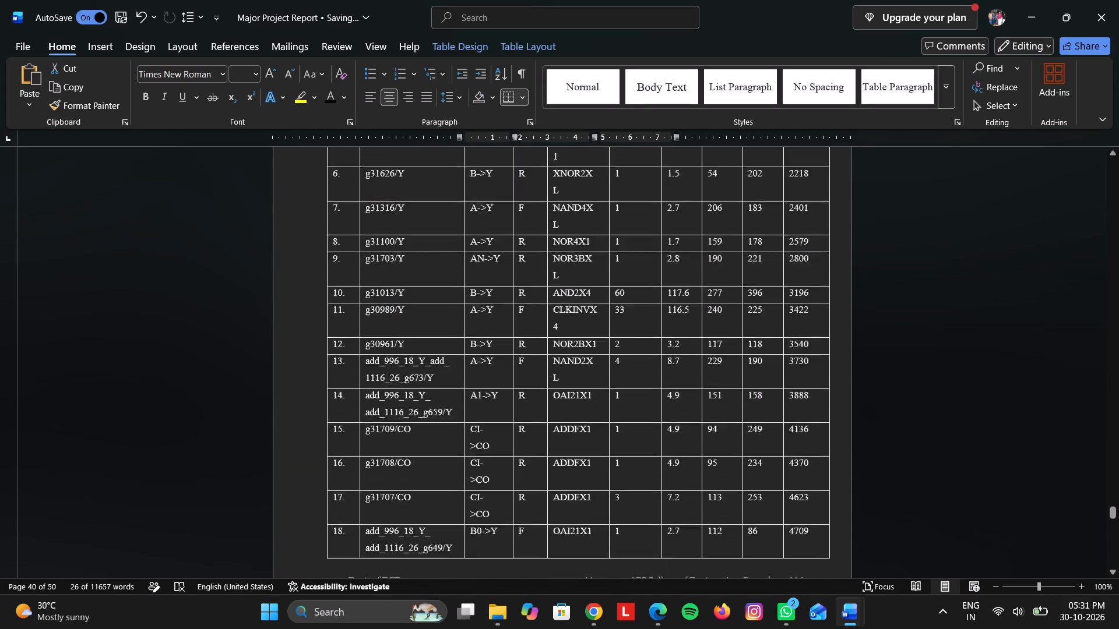
scroll(520, 217, "down", 15)
scroll(520, 217, "up", 1)
scroll(520, 217, "down", 20)
scroll(520, 217, "down", 3)
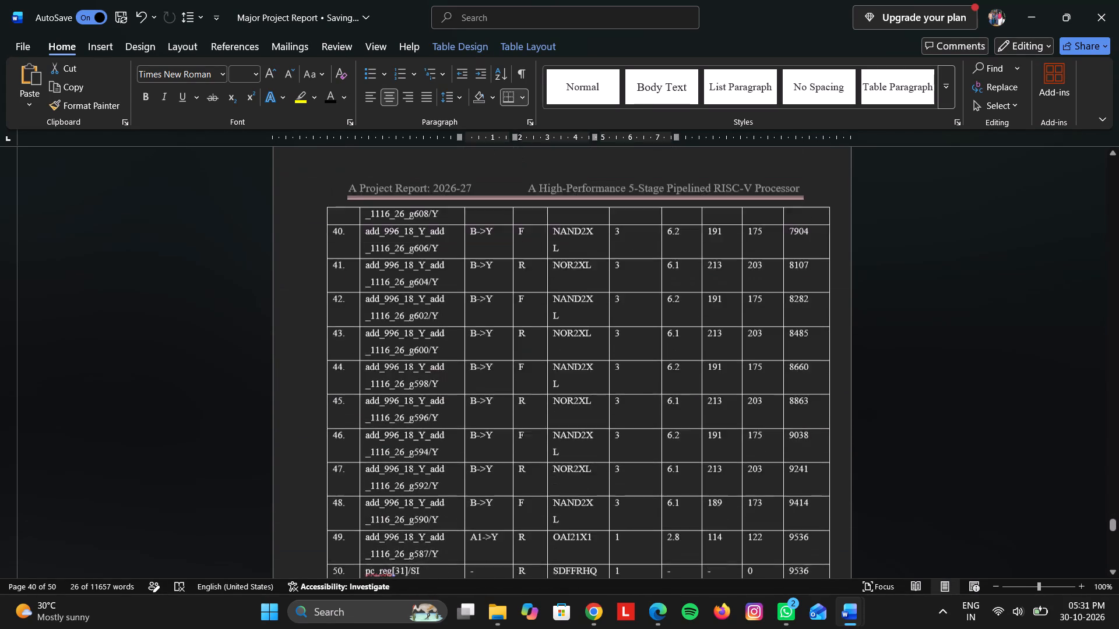
scroll(520, 217, "down", 9)
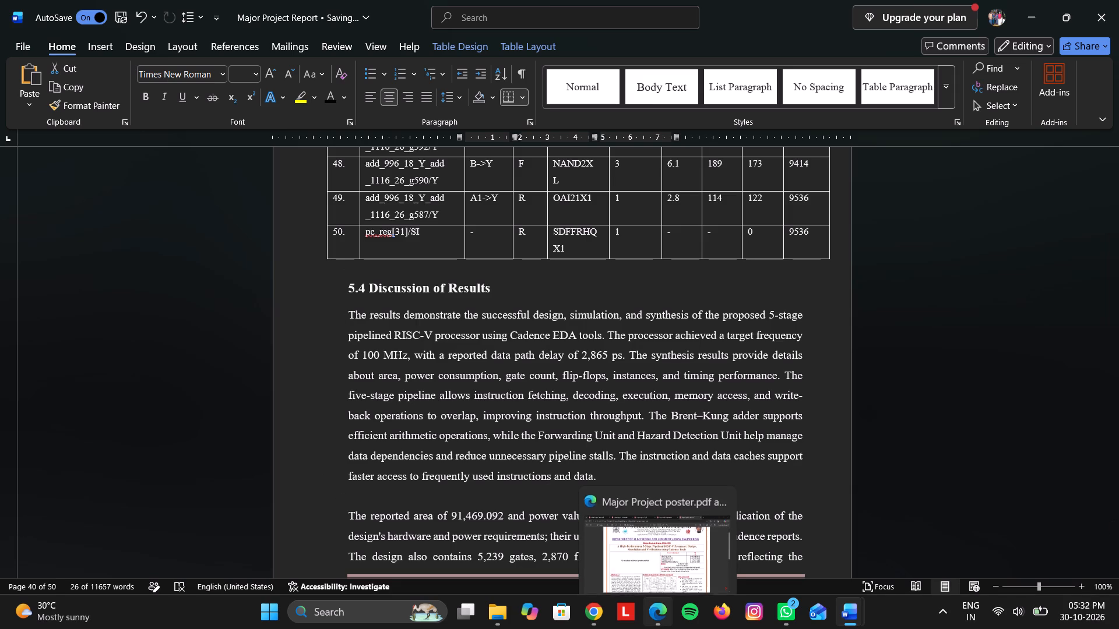
Switch to Microsoft Edge, look through the open project PDFs and close the older 46-page Major Project Report PDF.
left_click(652, 556)
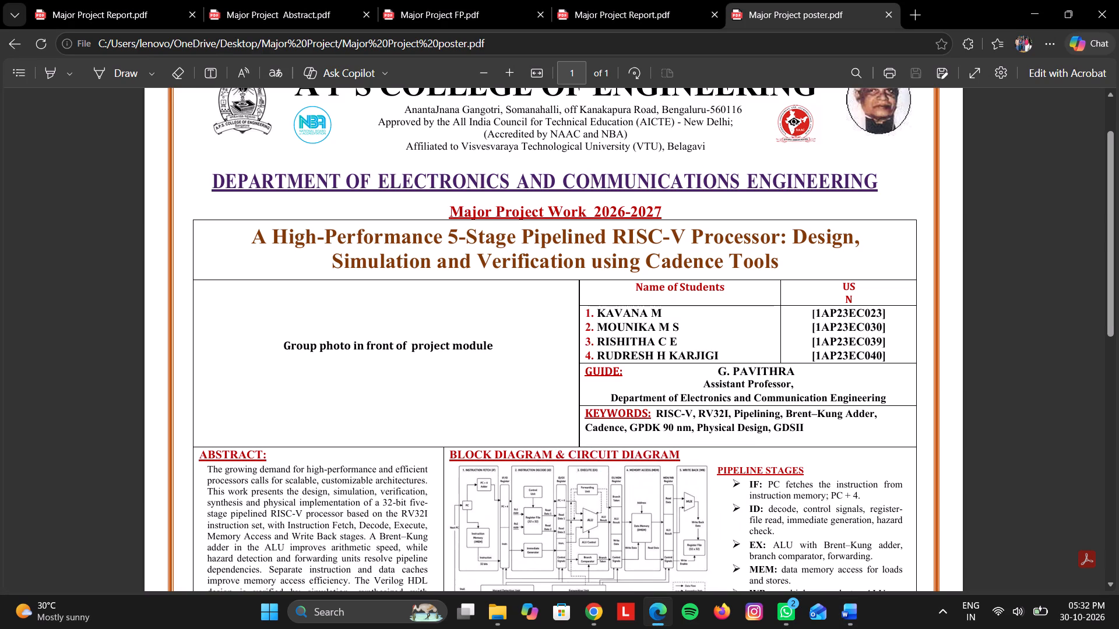
left_click(627, 15)
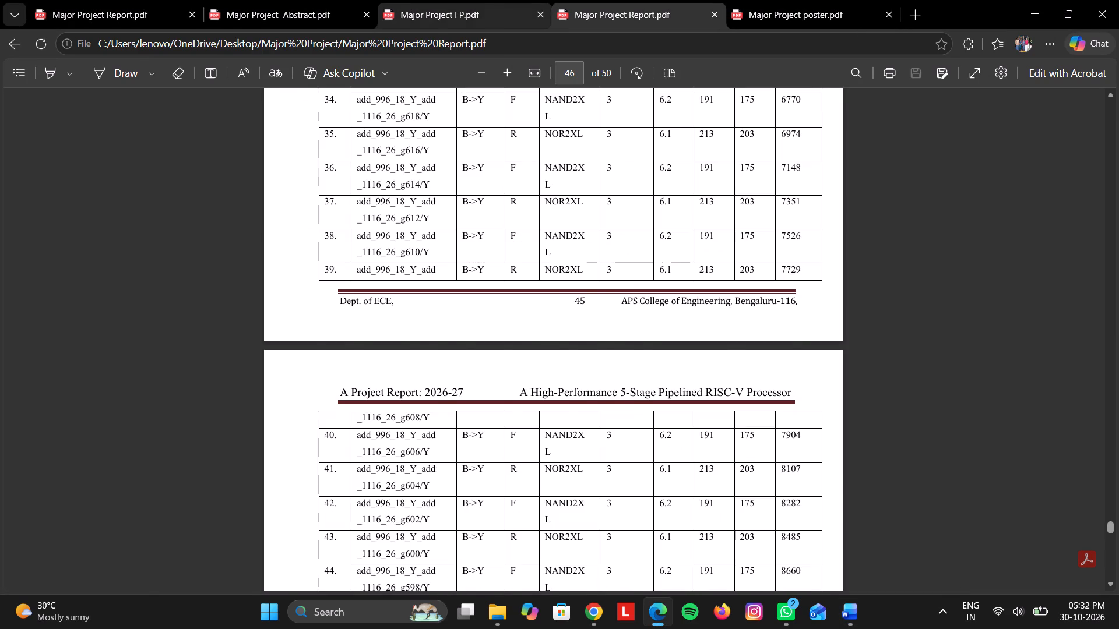
left_click(502, 9)
left_click(313, 0)
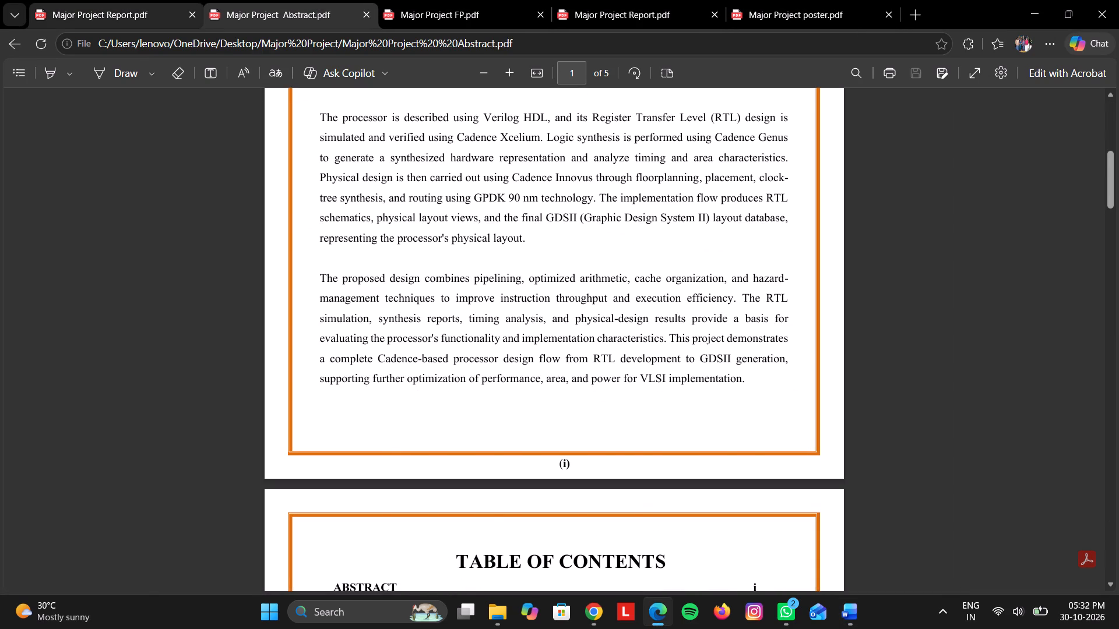
left_click(146, 15)
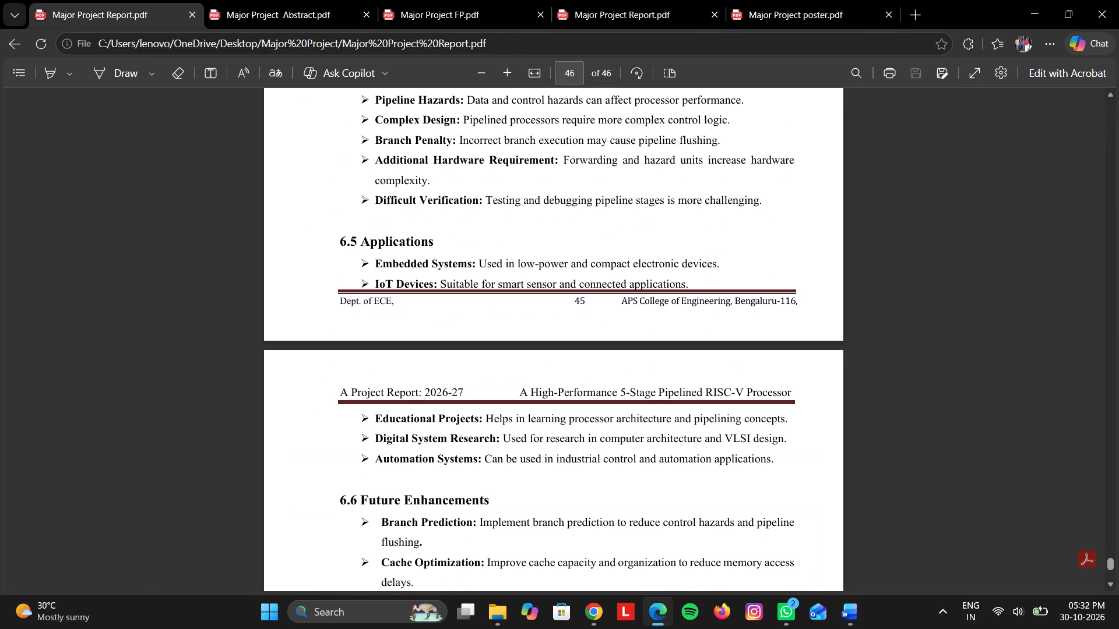
left_click(189, 14)
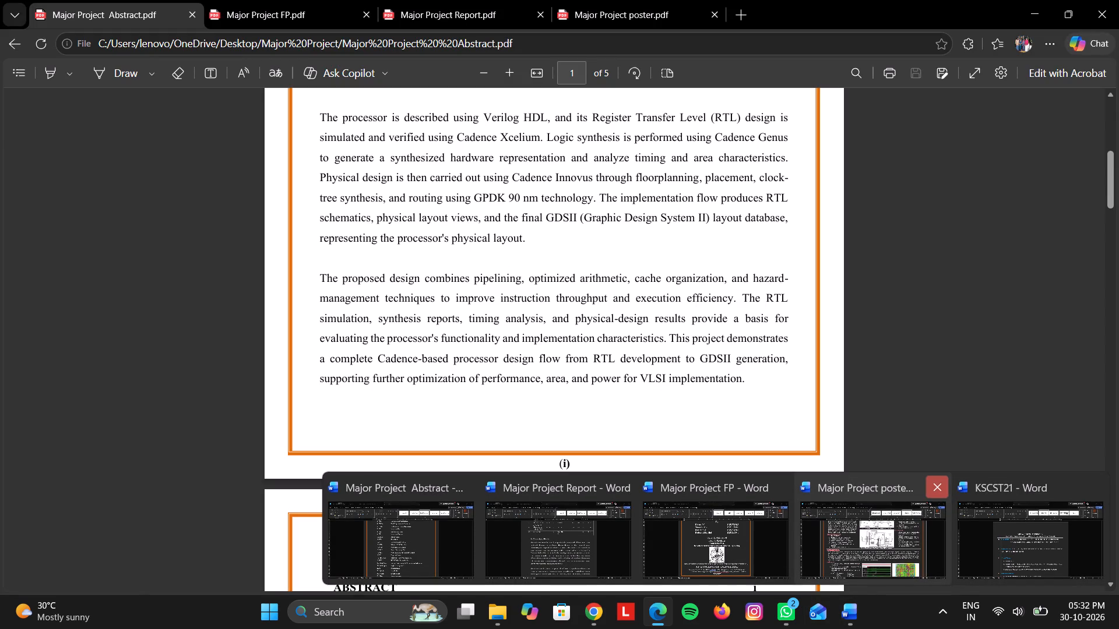
Close the Major Project poster document in Word.
left_click(935, 489)
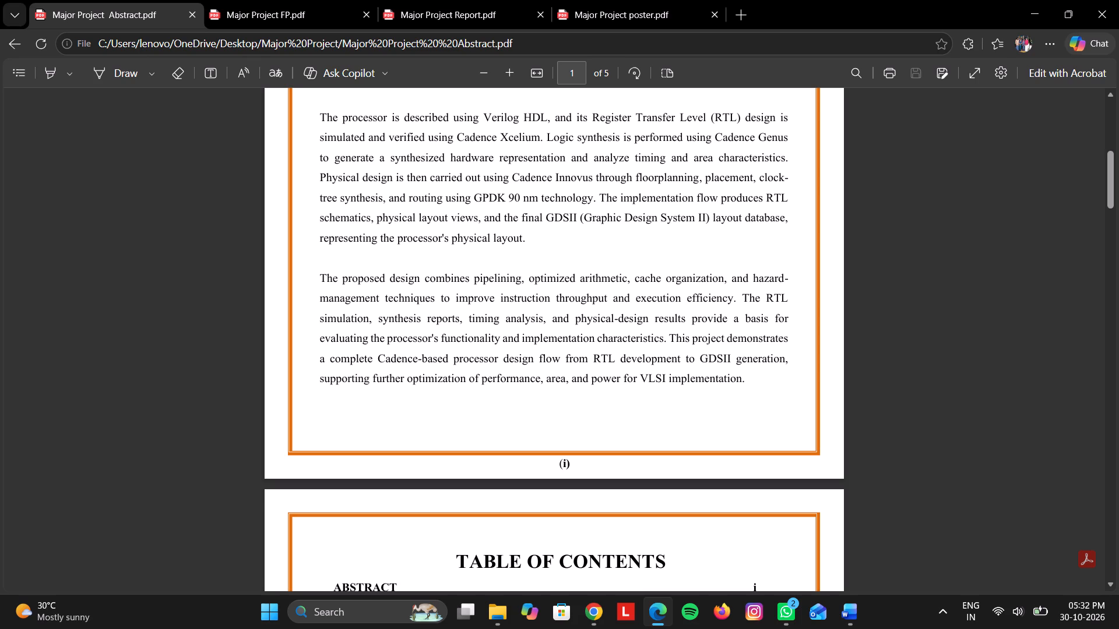
Review the abstract text and the table of contents in the Major Project Abstract PDF.
scroll(794, 325, "up", 4)
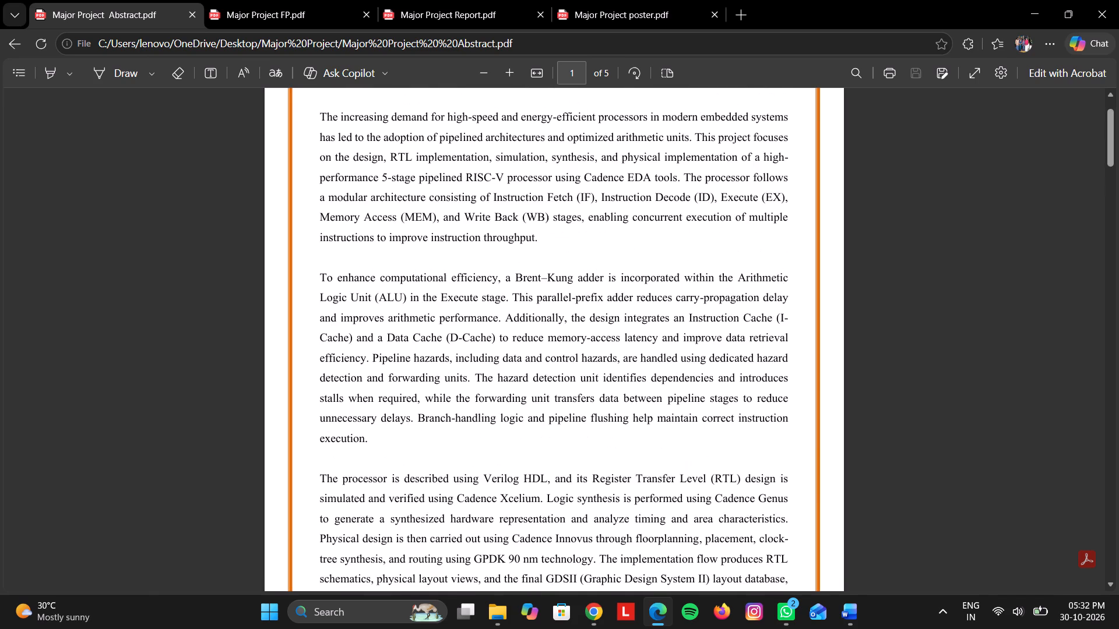
scroll(794, 325, "up", 4)
scroll(794, 325, "down", 17)
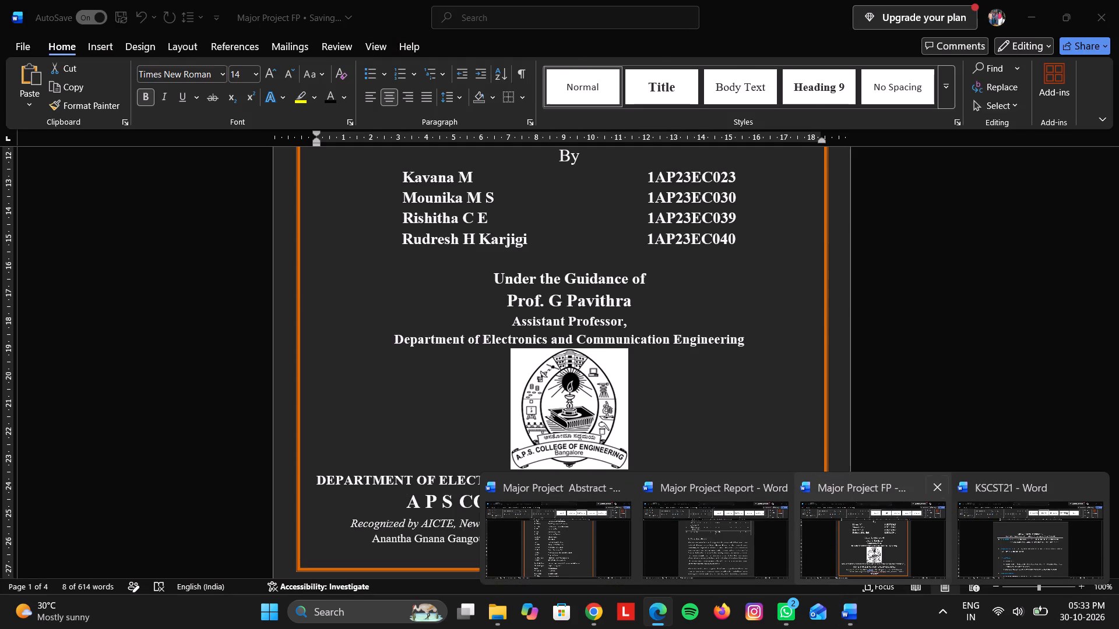
Switch to the Major Project FP document in Word and change the four student names on the cover page to uppercase.
left_click(873, 553)
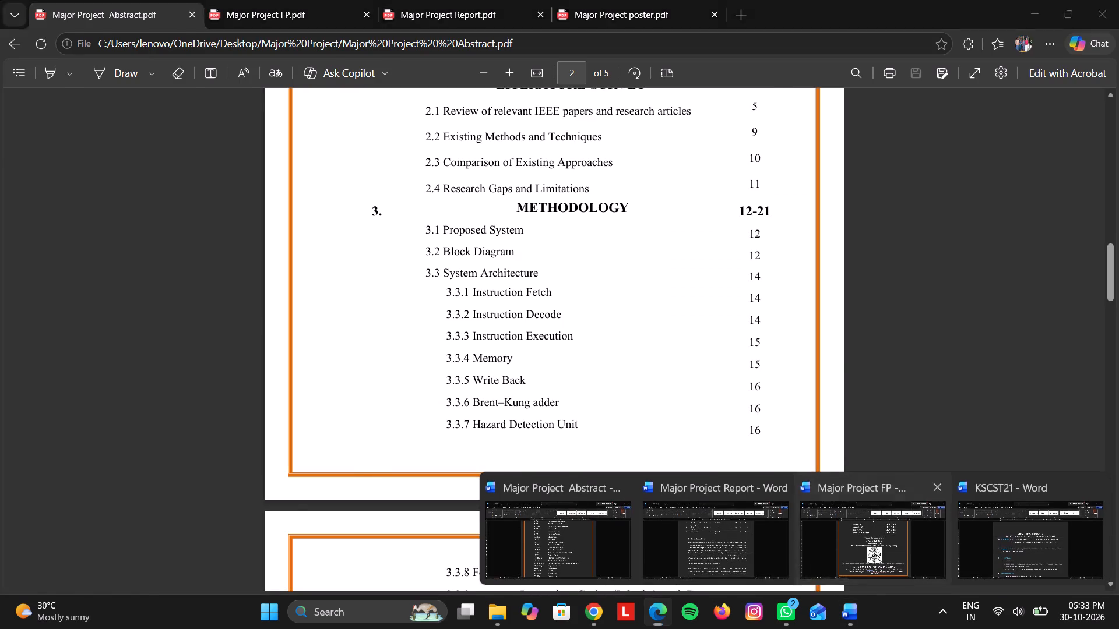
scroll(717, 382, "up", 14)
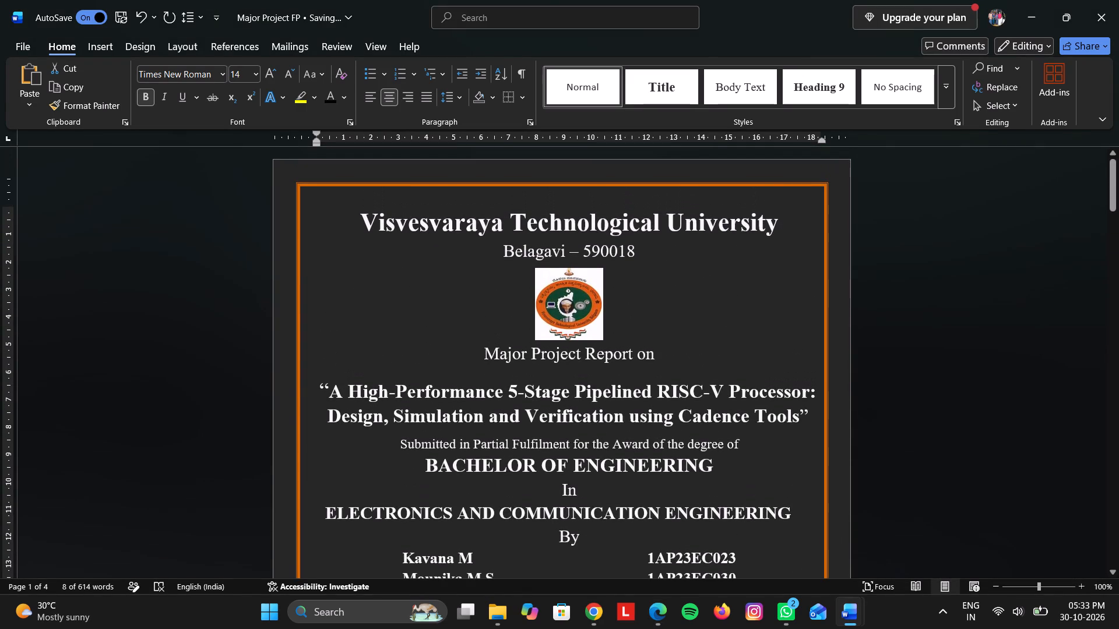
scroll(721, 285, "down", 8)
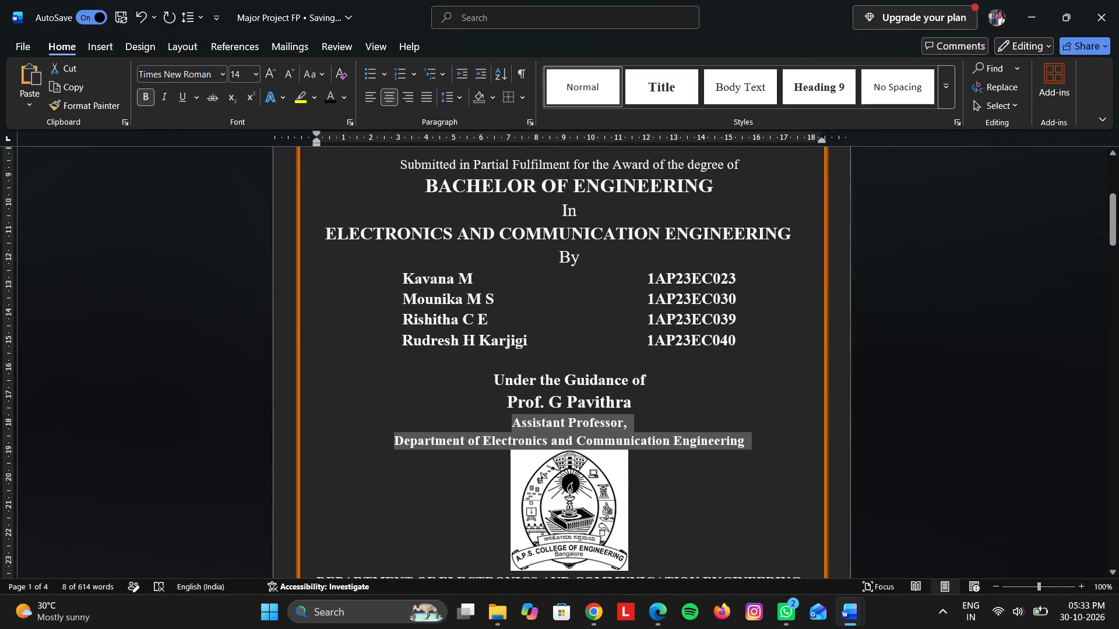
left_click_drag(402, 275, 515, 347)
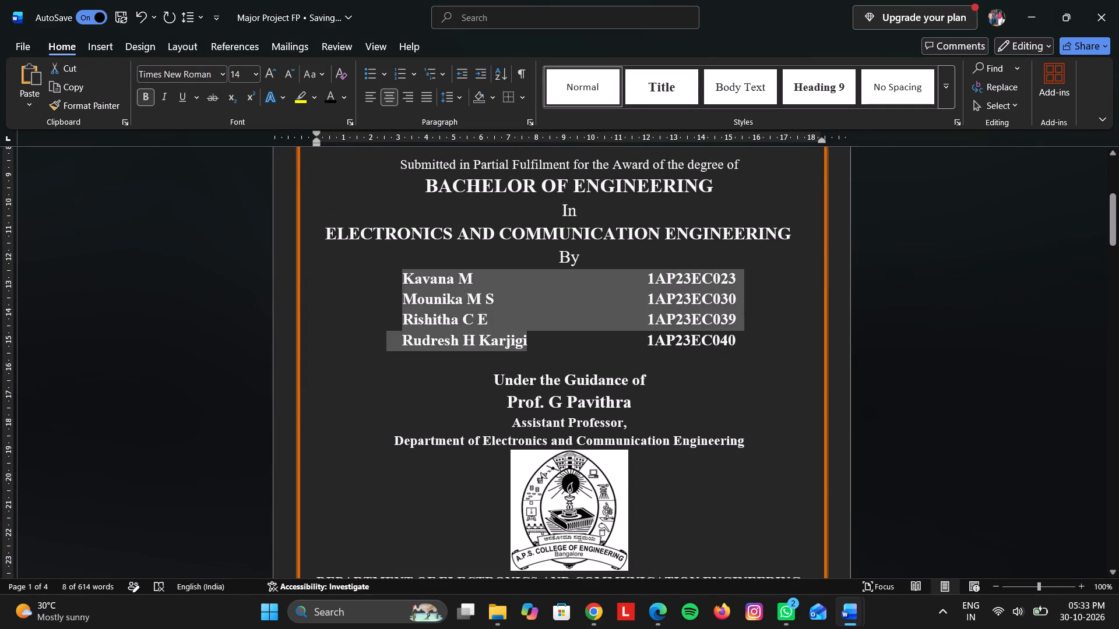
left_click_drag(515, 347, 519, 349)
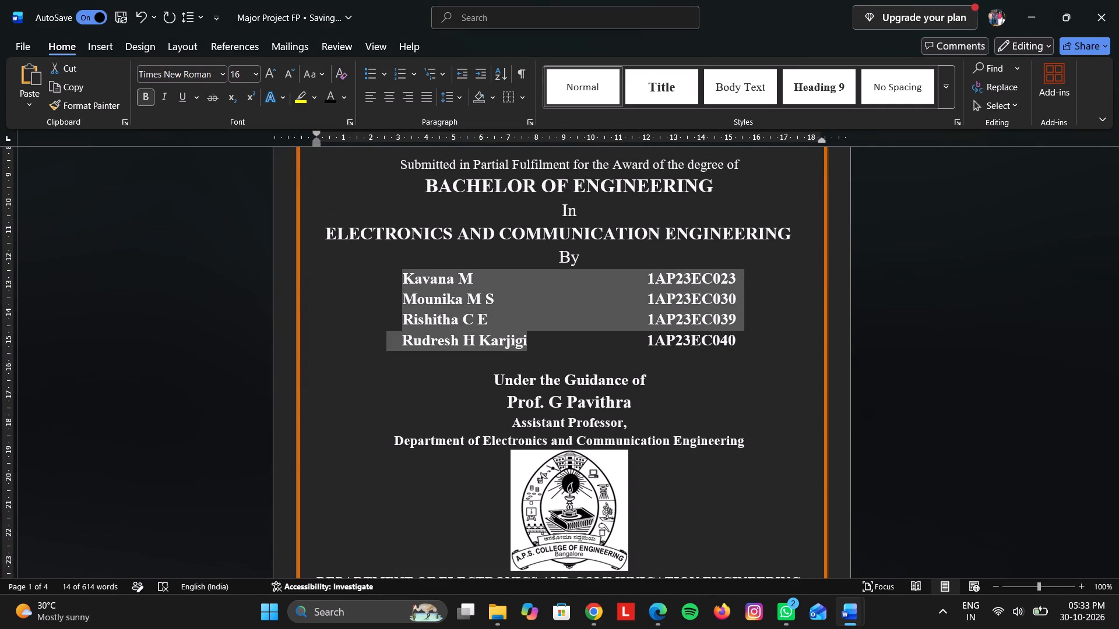
left_click(327, 74)
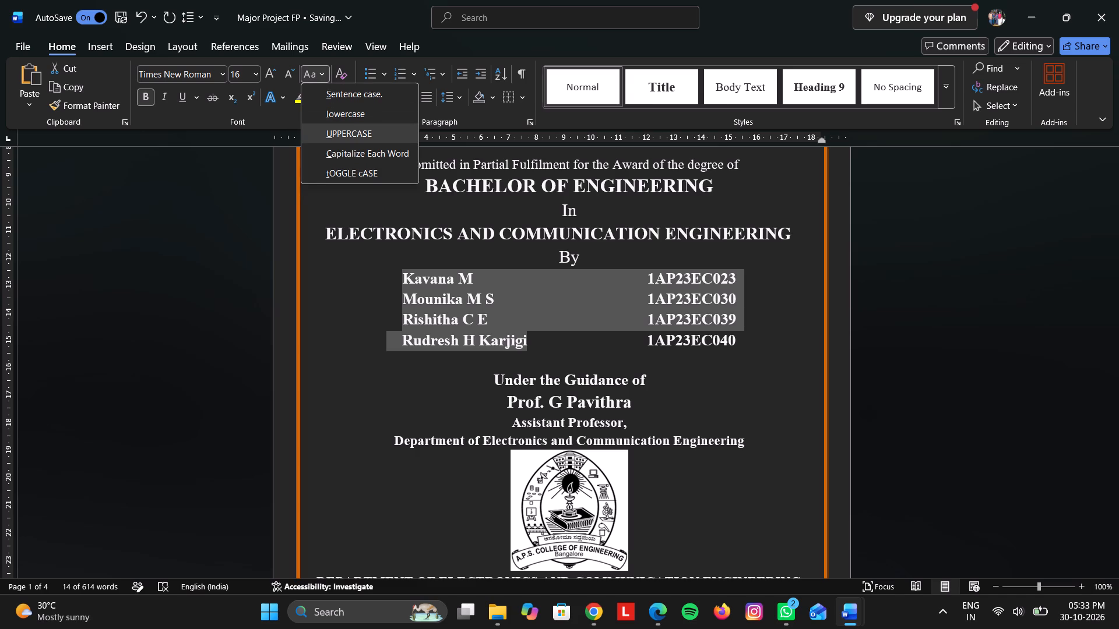
left_click(342, 128)
left_click(449, 309)
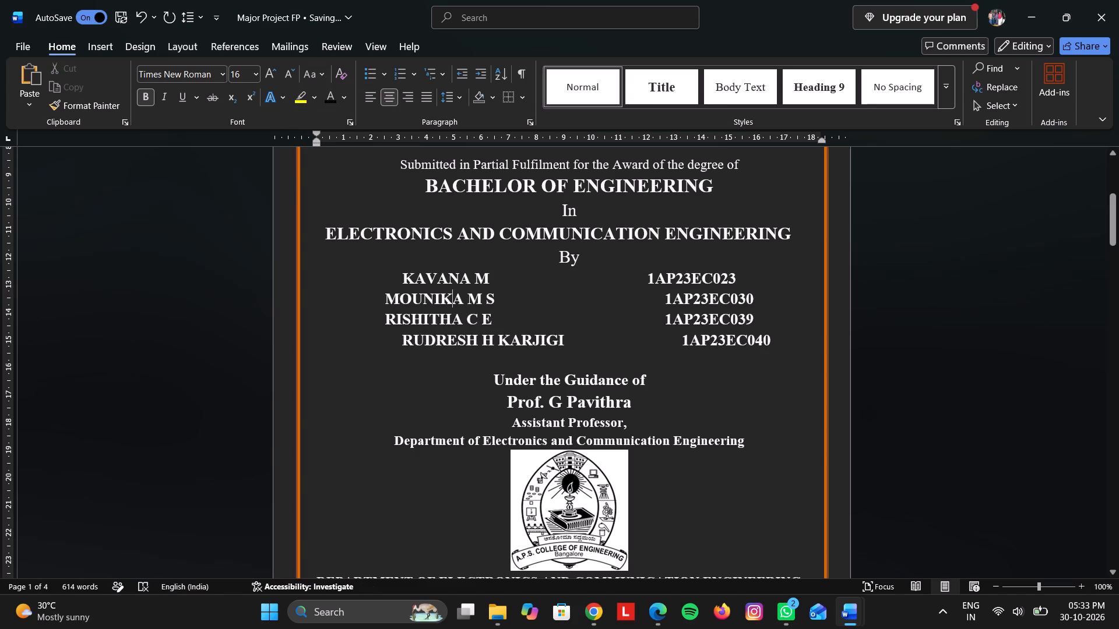
Reset the spacing before the first and fourth student names and indent both to line up with the two names between them.
left_click(404, 279)
key("BackSpace")
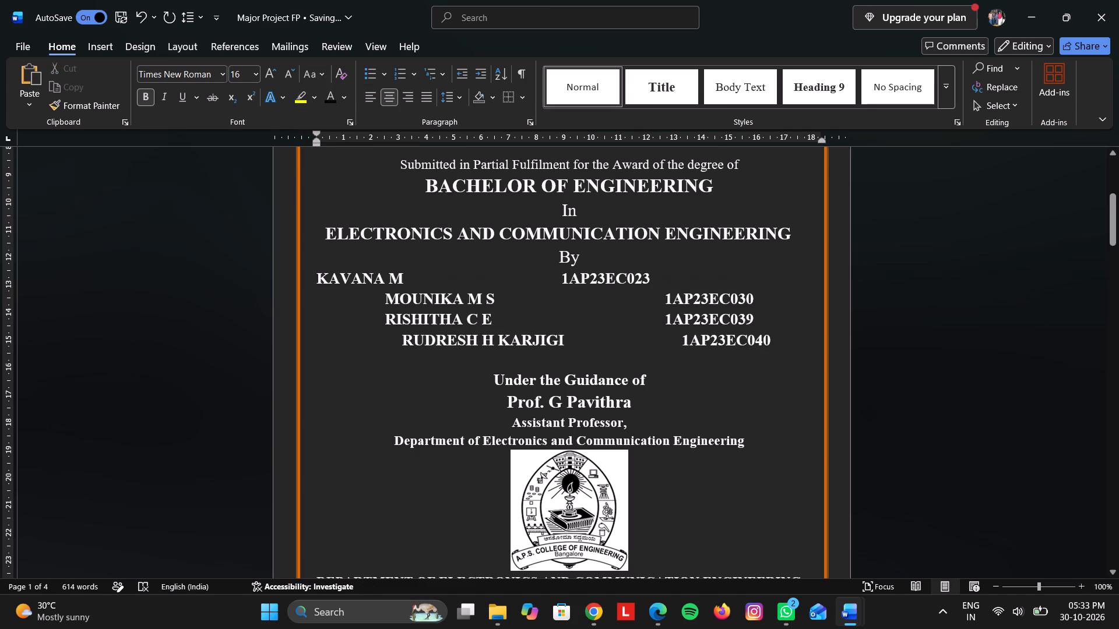
key("Tab")
key("Tab")
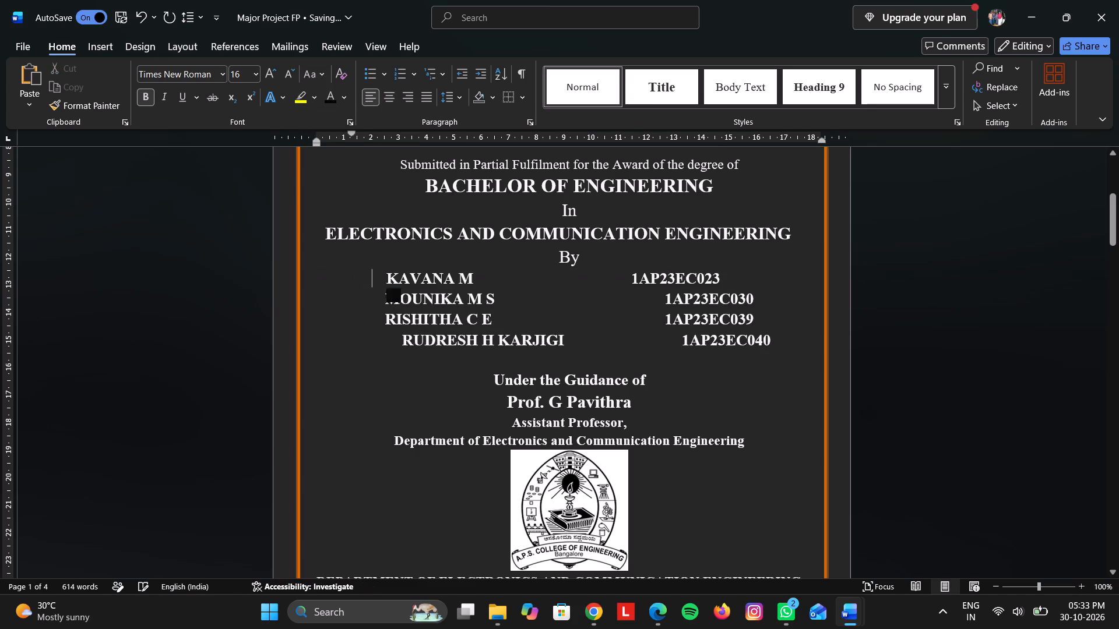
left_click(402, 340)
key("BackSpace")
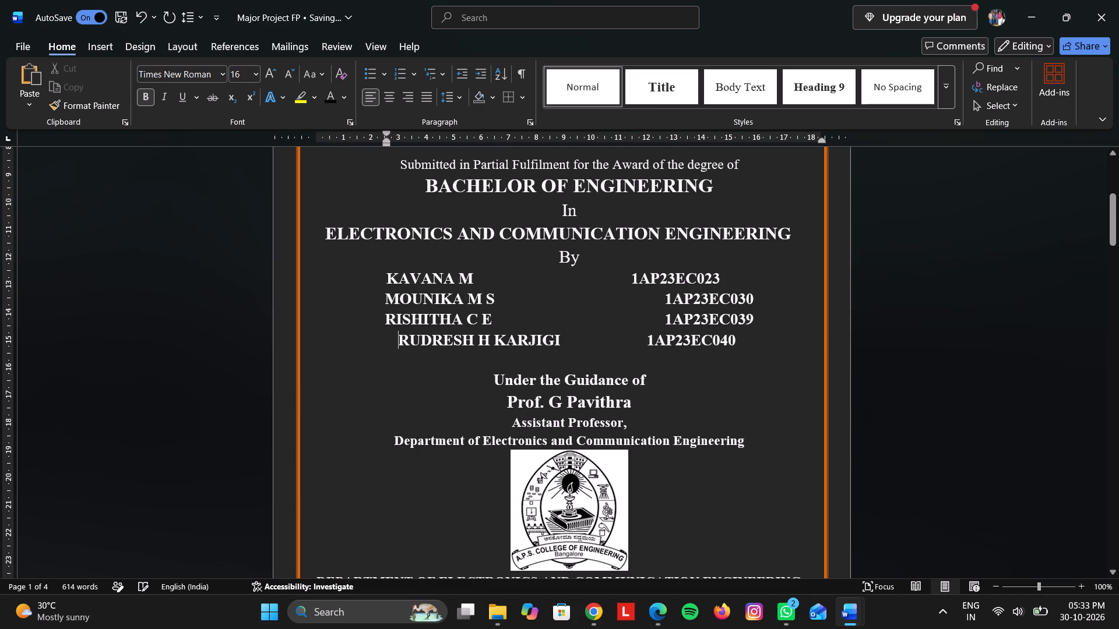
key("BackSpace")
key("BackSpace")
key("BackSpace")
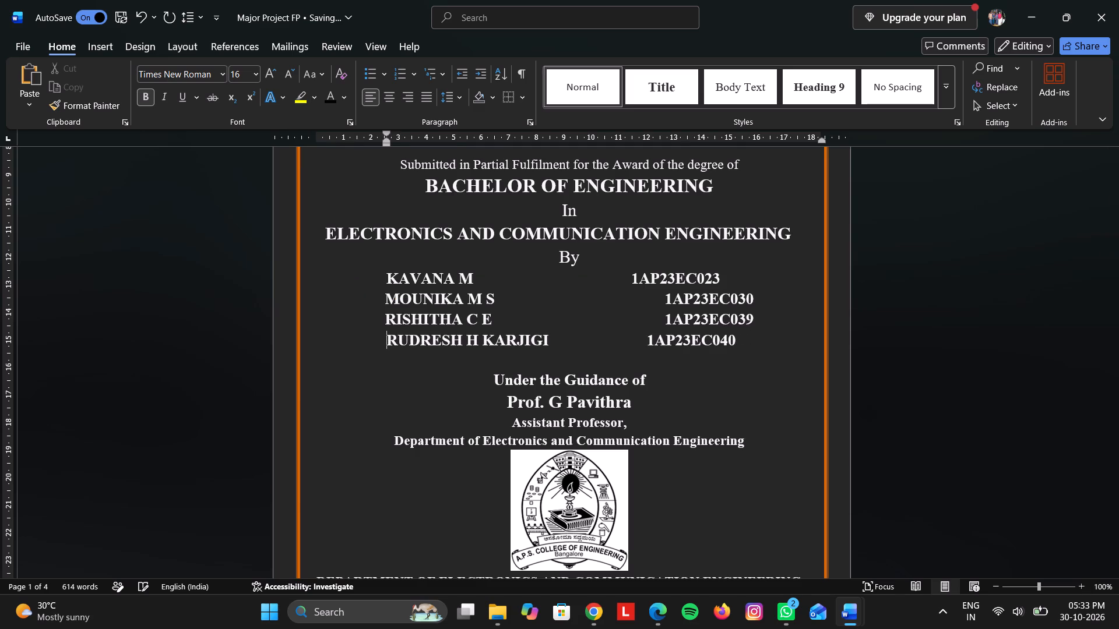
key("BackSpace")
key("Tab")
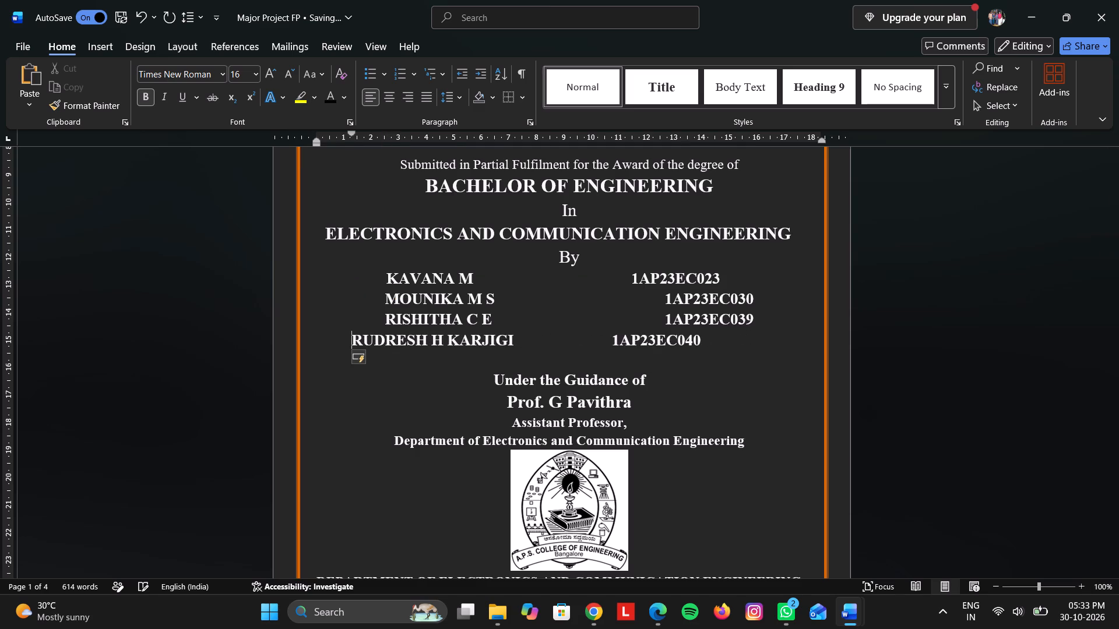
key("Tab")
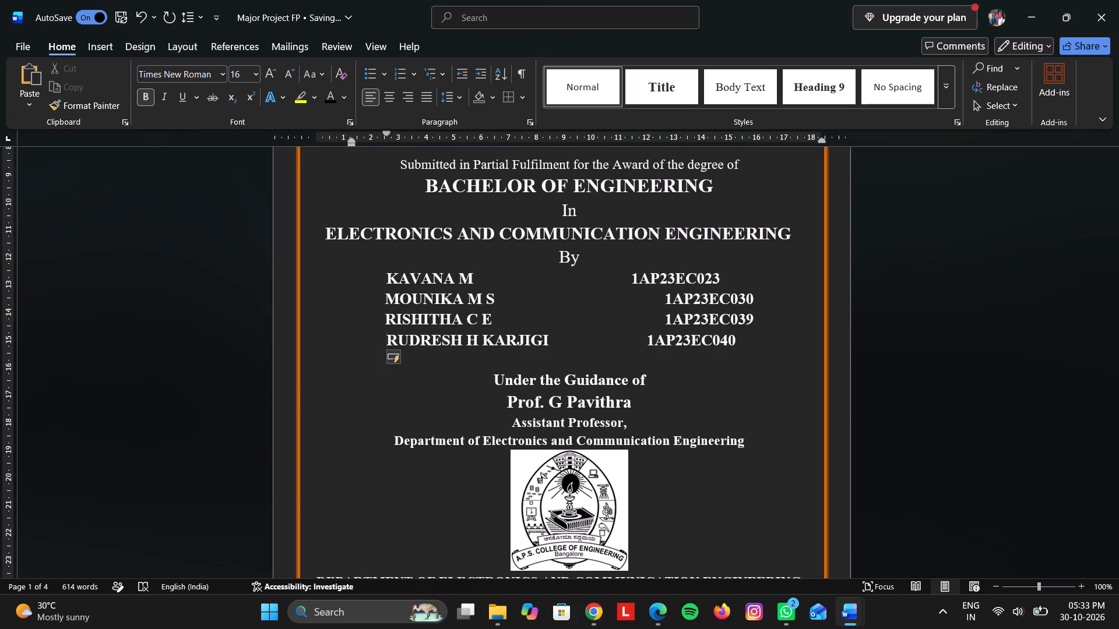
key("Up")
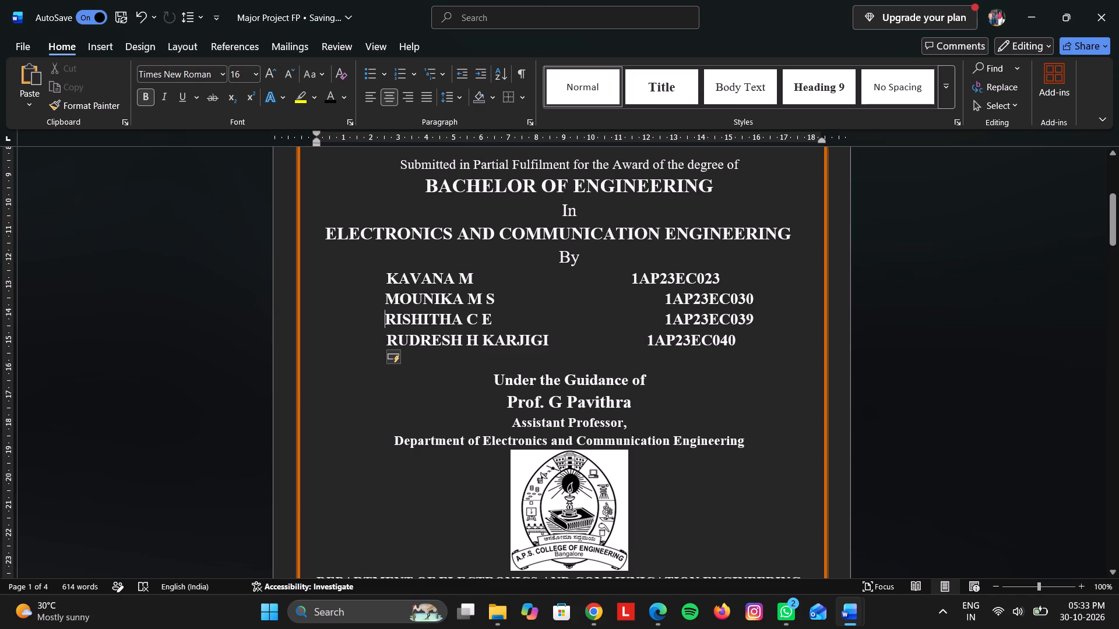
Indent all four student names one level further so they start at about 3.8 cm on the ruler.
left_click(385, 275)
key("Tab")
left_click(382, 297)
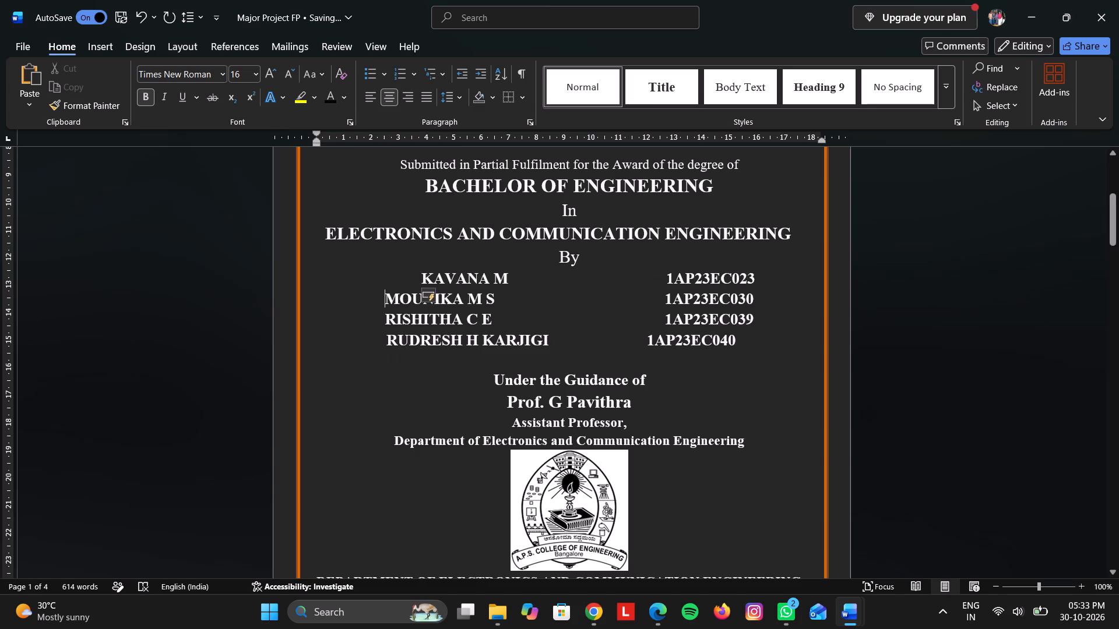
key("Tab")
key("Tab")
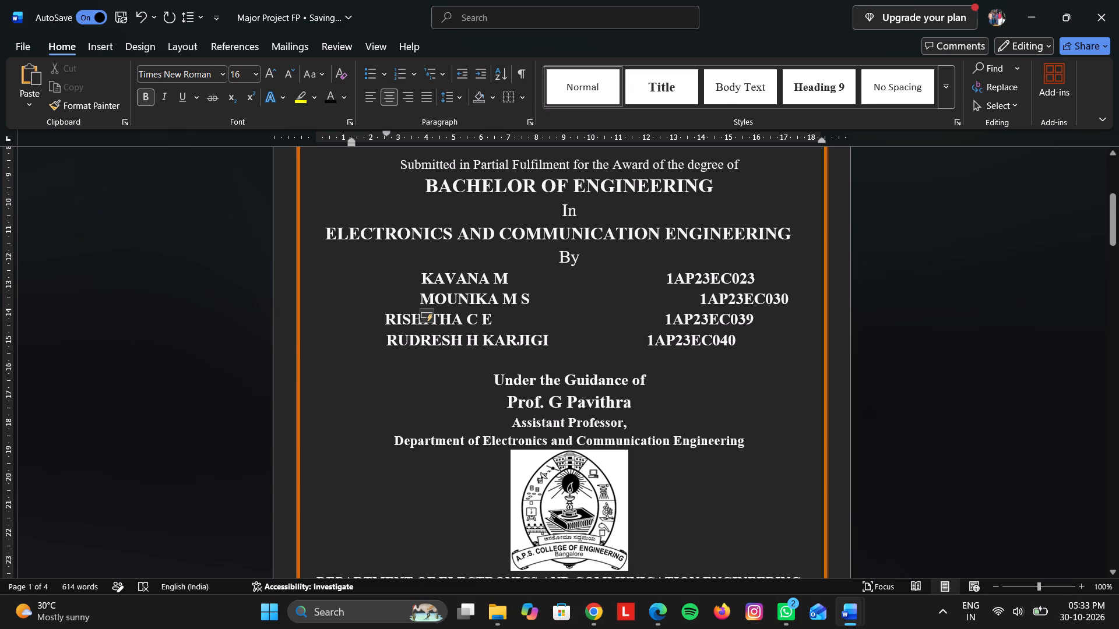
left_click(383, 315)
key("Tab")
key("Tab")
left_click(391, 338)
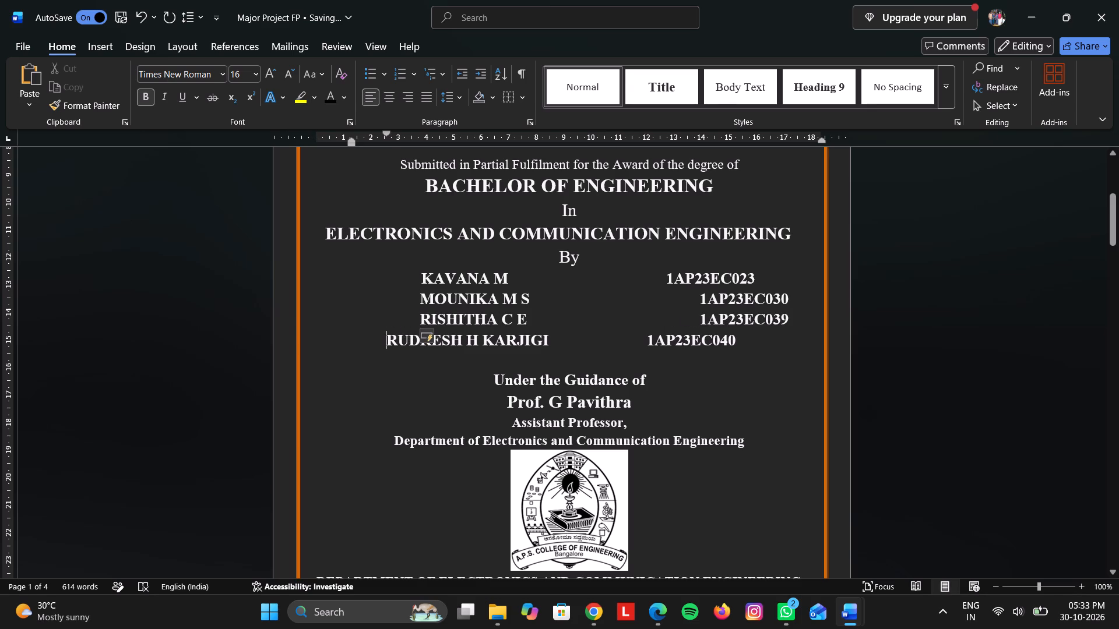
key("Tab")
key("Tab")
key("BackSpace")
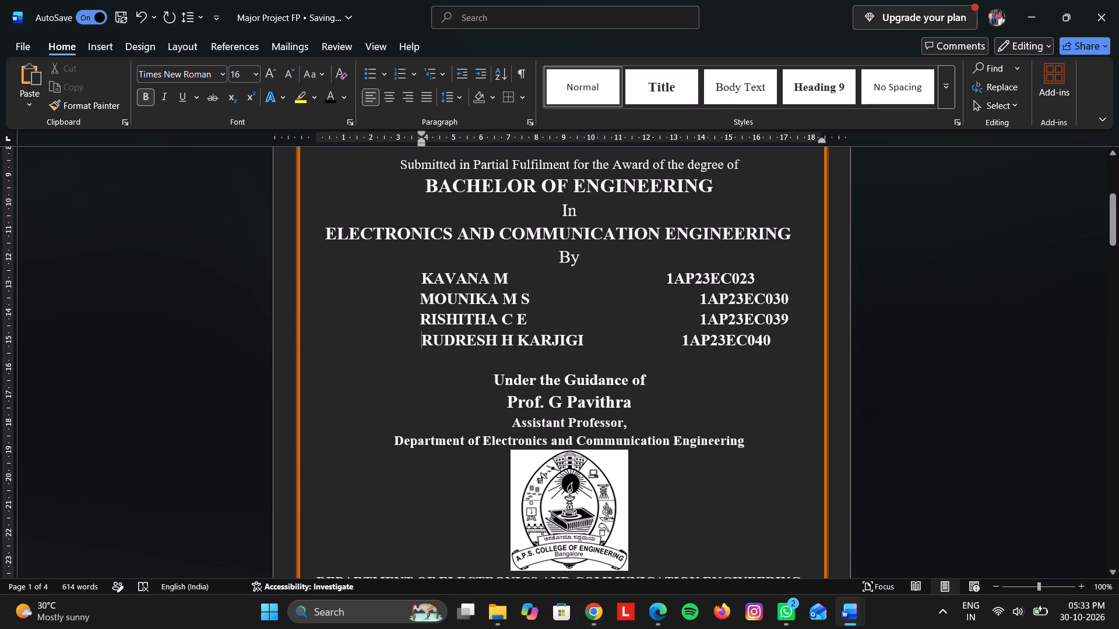
key("BackSpace")
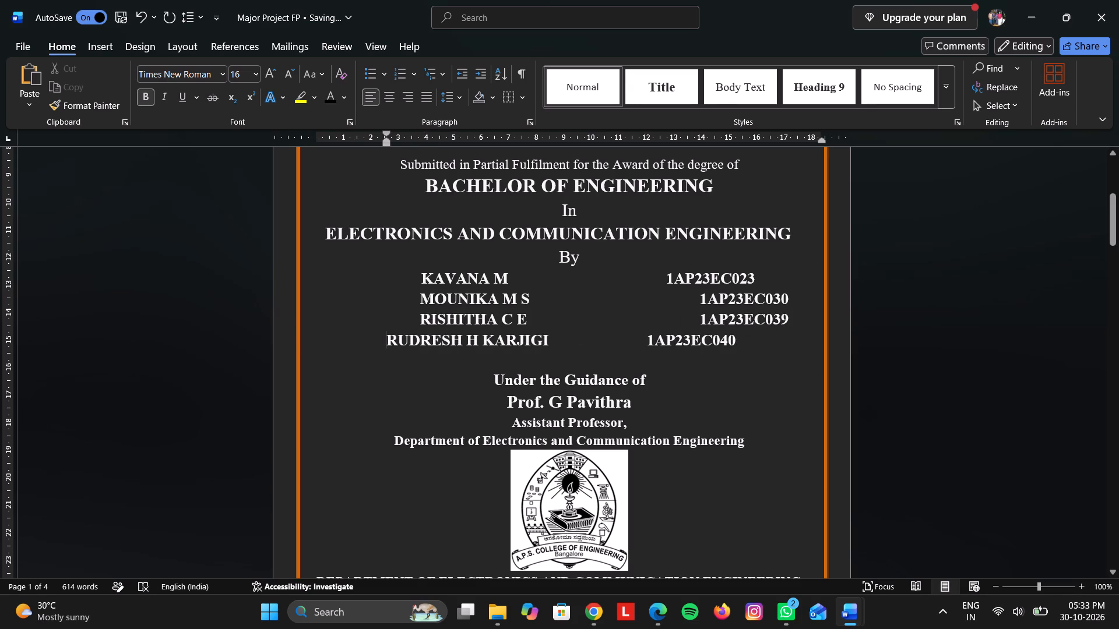
key("Tab")
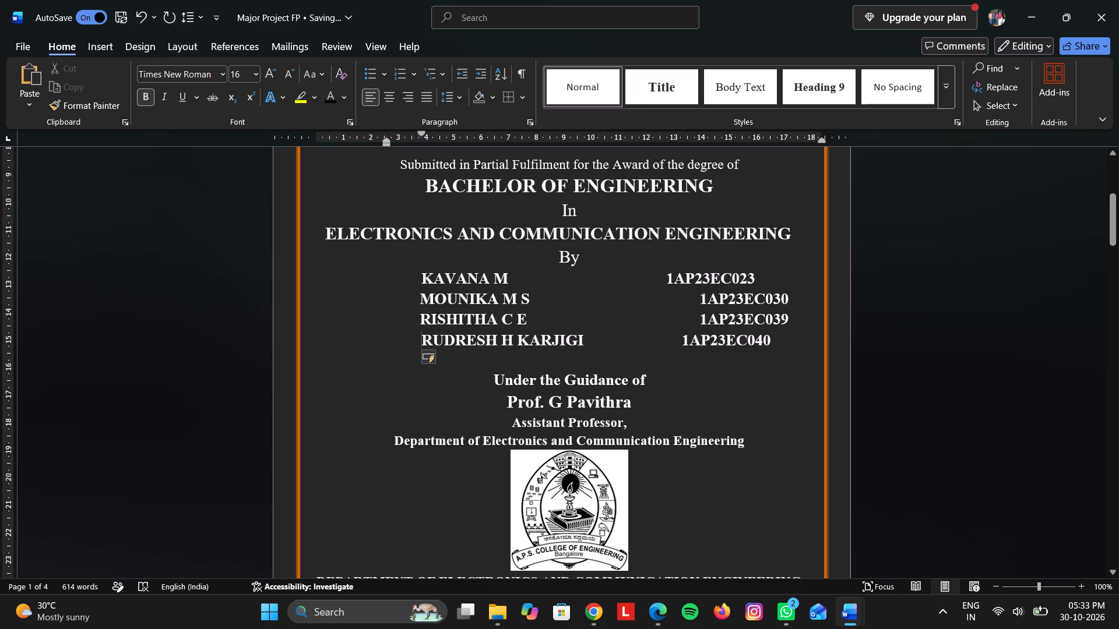
Reduce the spacing before the second student's registration number so it lines up with the first student's number.
left_click(701, 297)
key("BackSpace")
key("BackSpace")
key("BackSpace")
key("BackSpace")
key("BackSpace")
key("BackSpace")
key("BackSpace")
key("BackSpace")
key("BackSpace")
key("BackSpace")
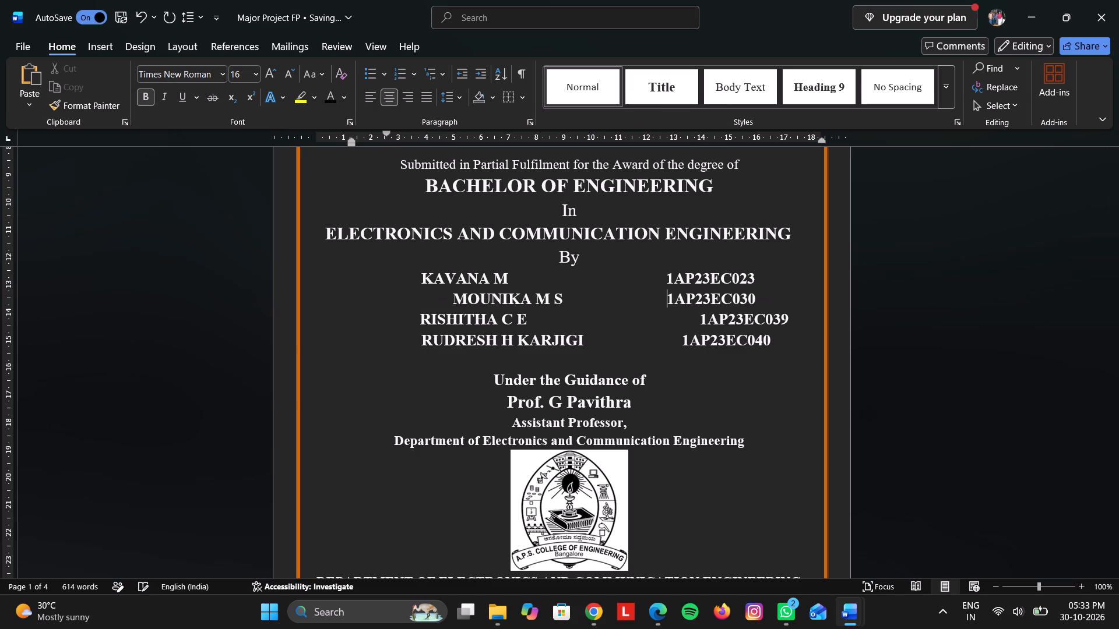
key("BackSpace")
key("space")
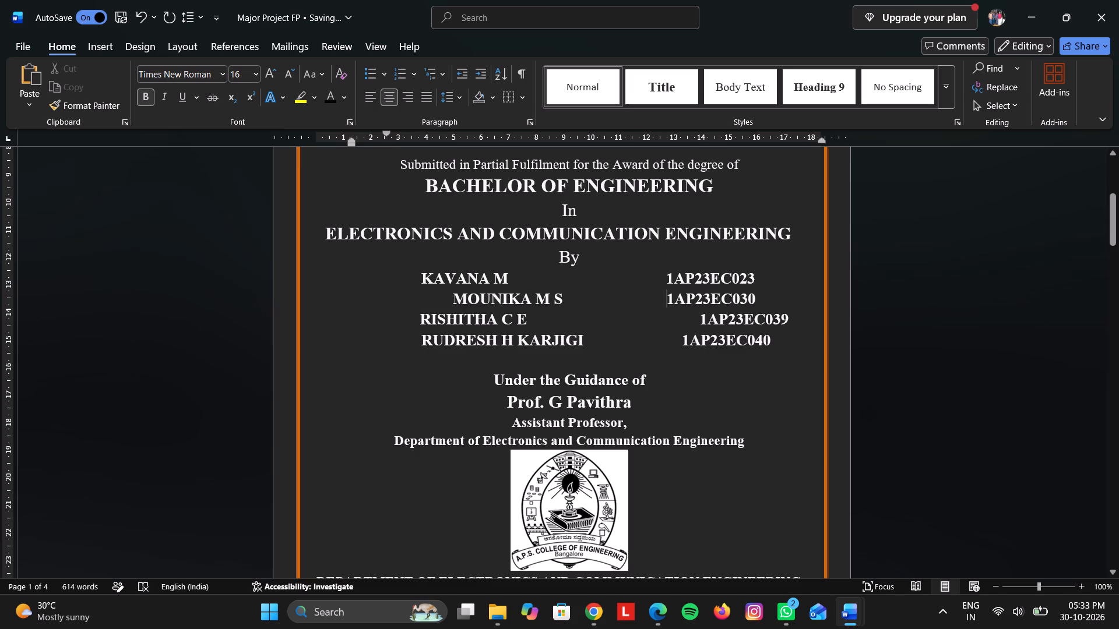
Reduce the spacing before the third and fourth students' registration numbers so they line up with the numbers above.
left_click(702, 321)
key("BackSpace")
key("BackSpace")
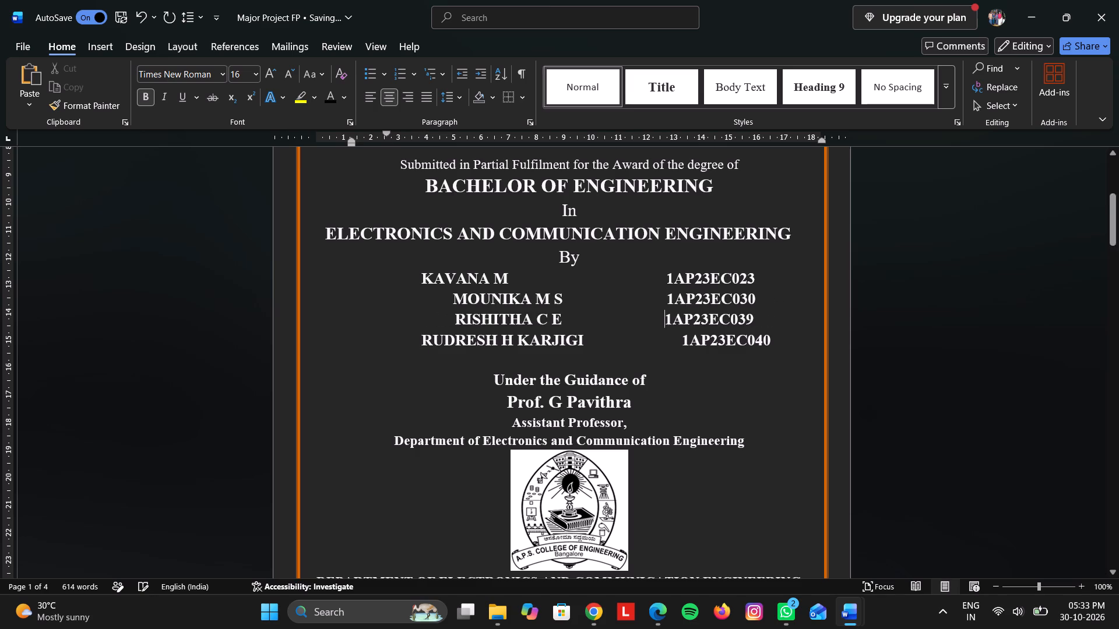
left_click(684, 342)
key("BackSpace")
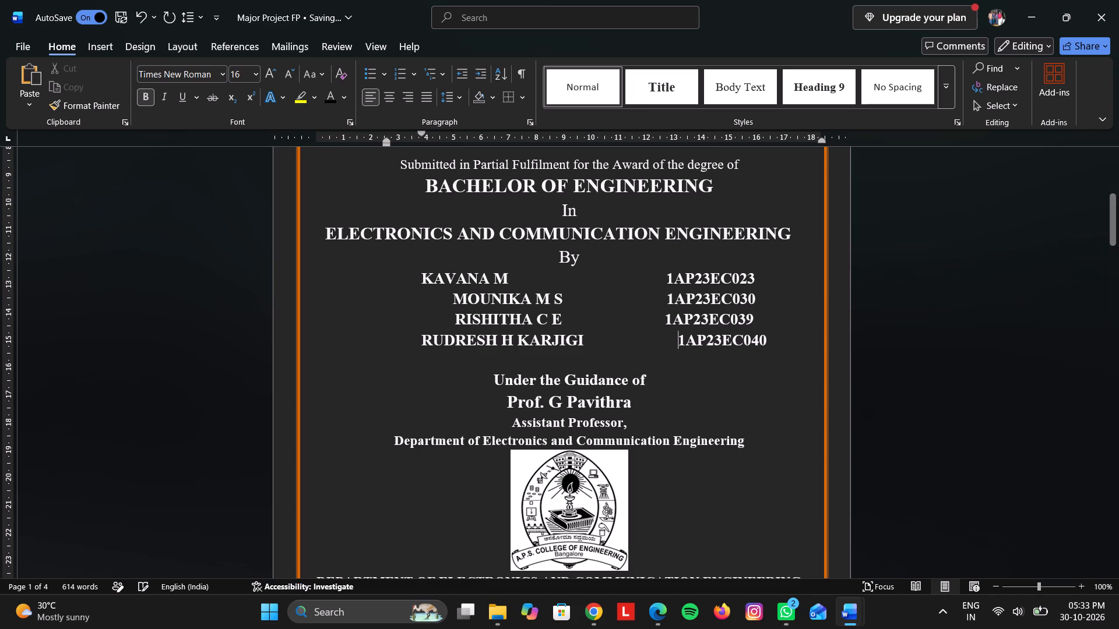
key("BackSpace")
key("BackSpace")
key("BackSpace")
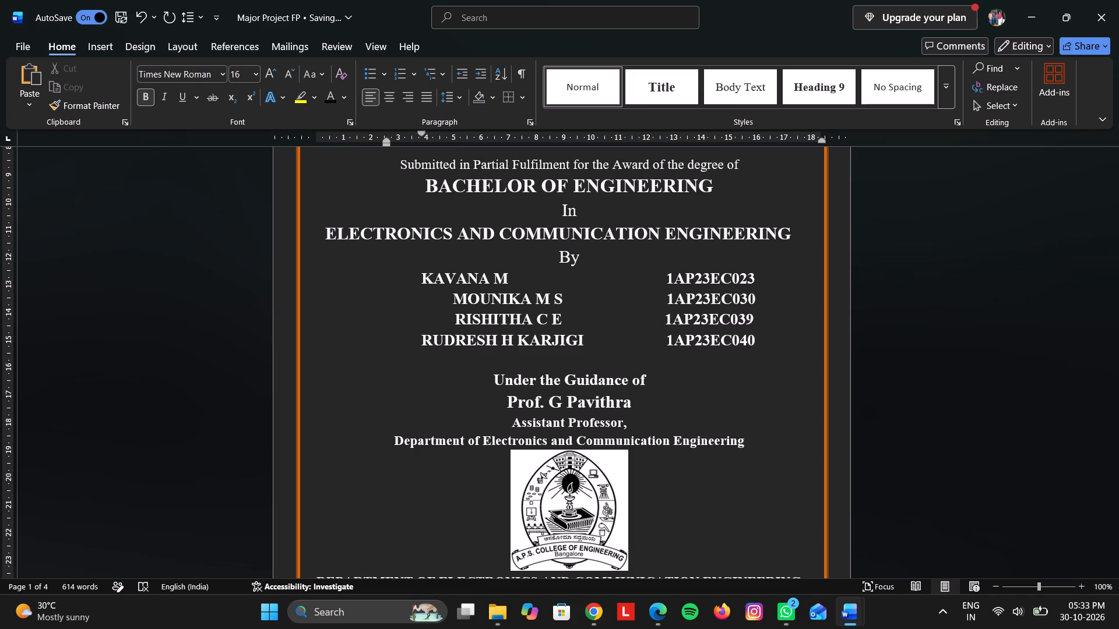
key("BackSpace")
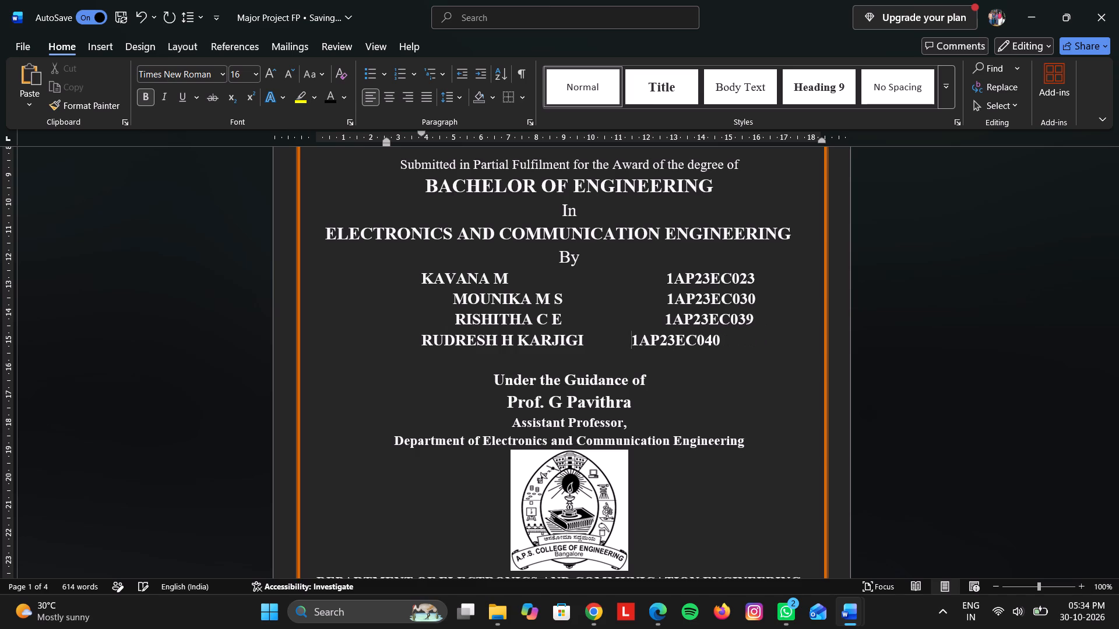
key("Tab")
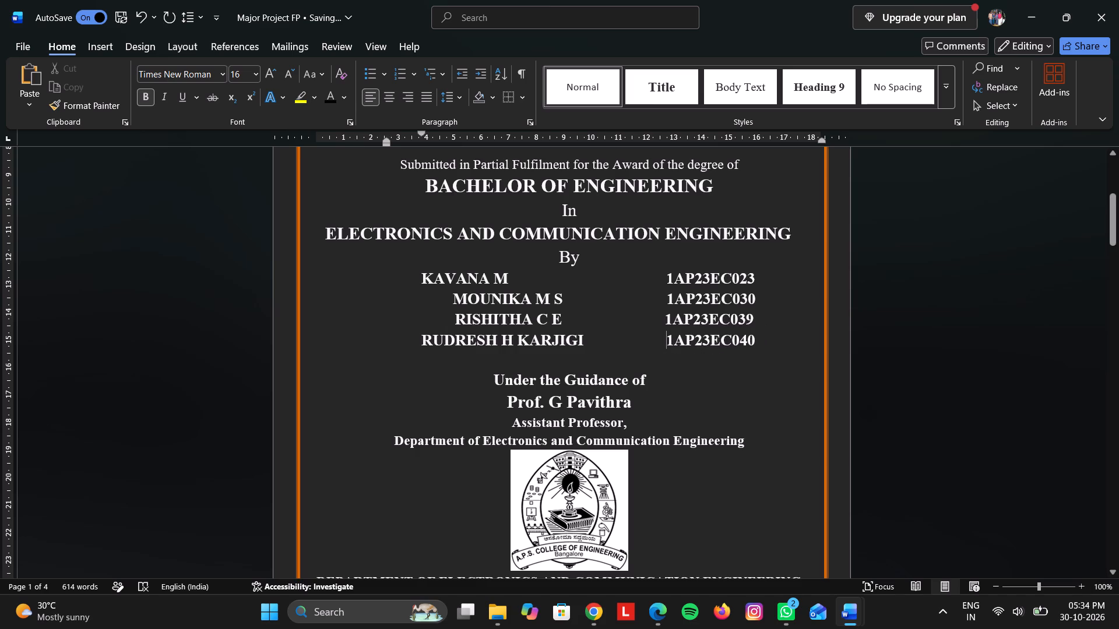
Left-align the second and third student lines and indent their names to match the first and fourth names.
left_click(454, 299)
key("BackSpace")
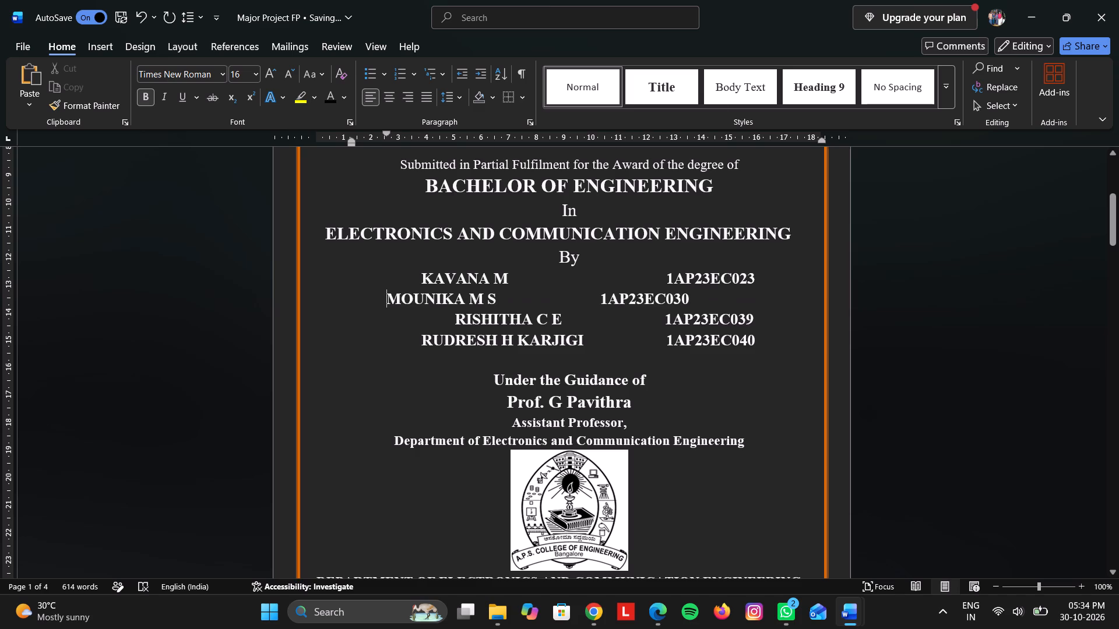
key("Tab")
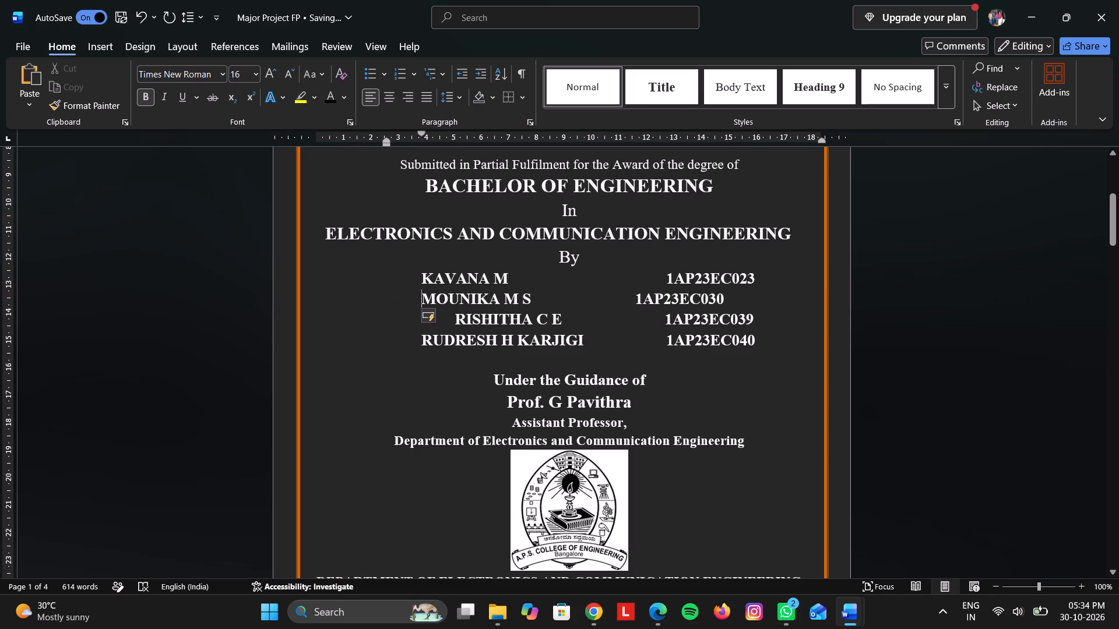
left_click(453, 319)
key("BackSpace")
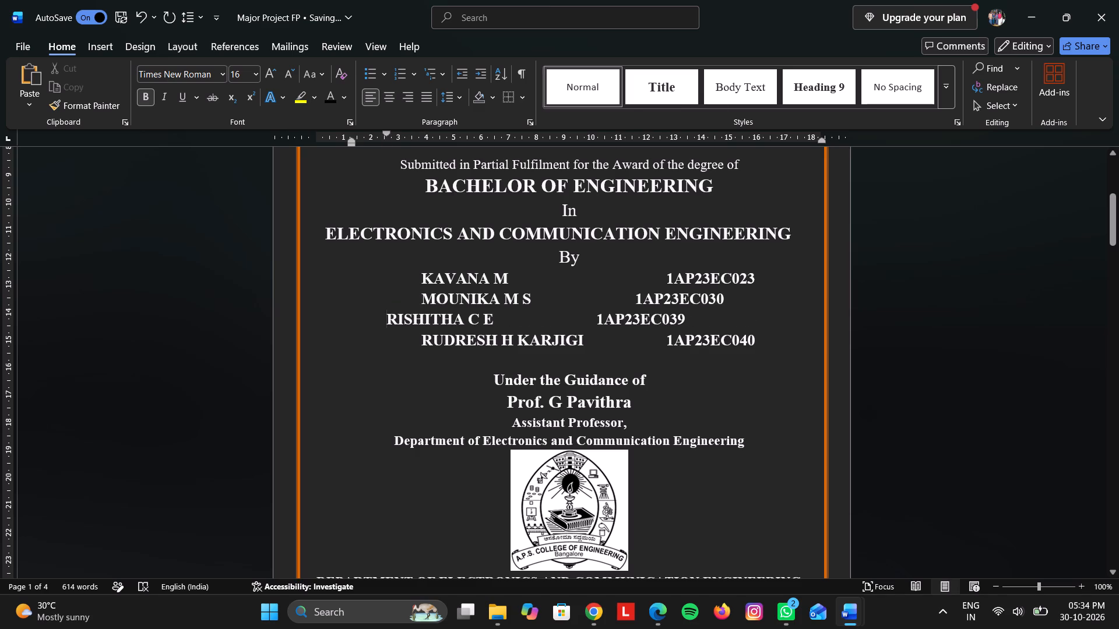
key("Tab")
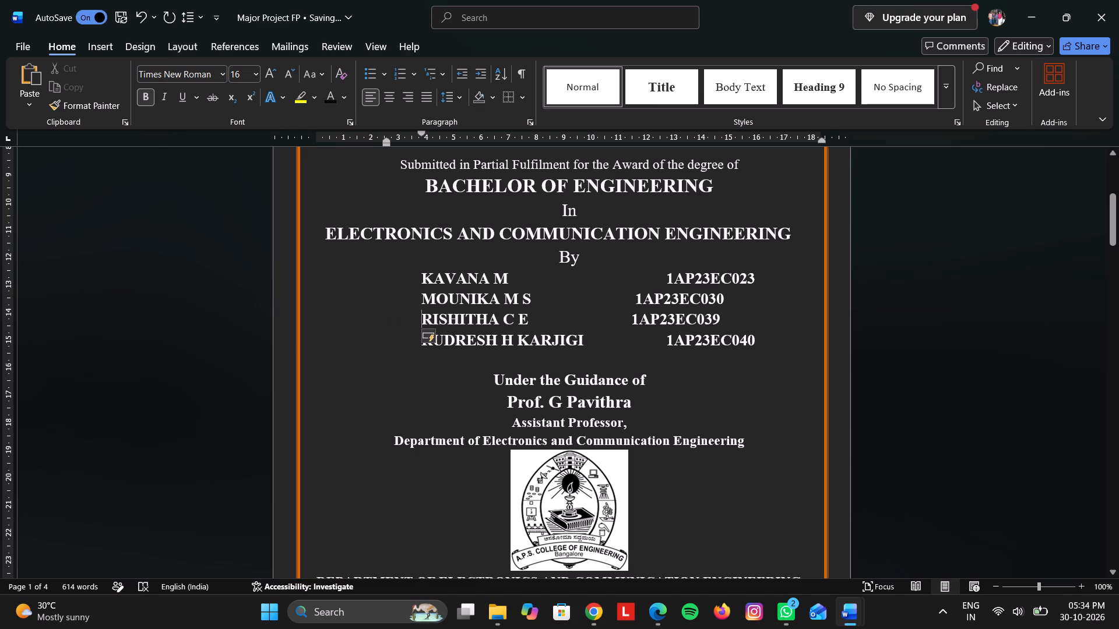
Remove the extra spacing before the fourth, first and second registration numbers so all four form one straight column.
left_click(669, 341)
key("BackSpace")
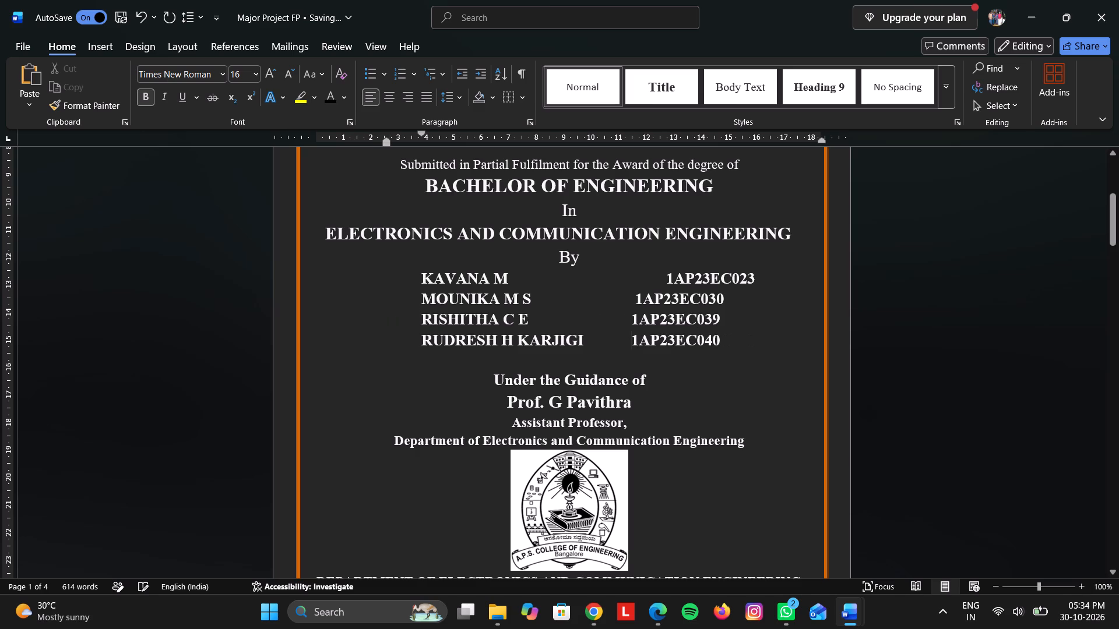
left_click(668, 281)
key("BackSpace")
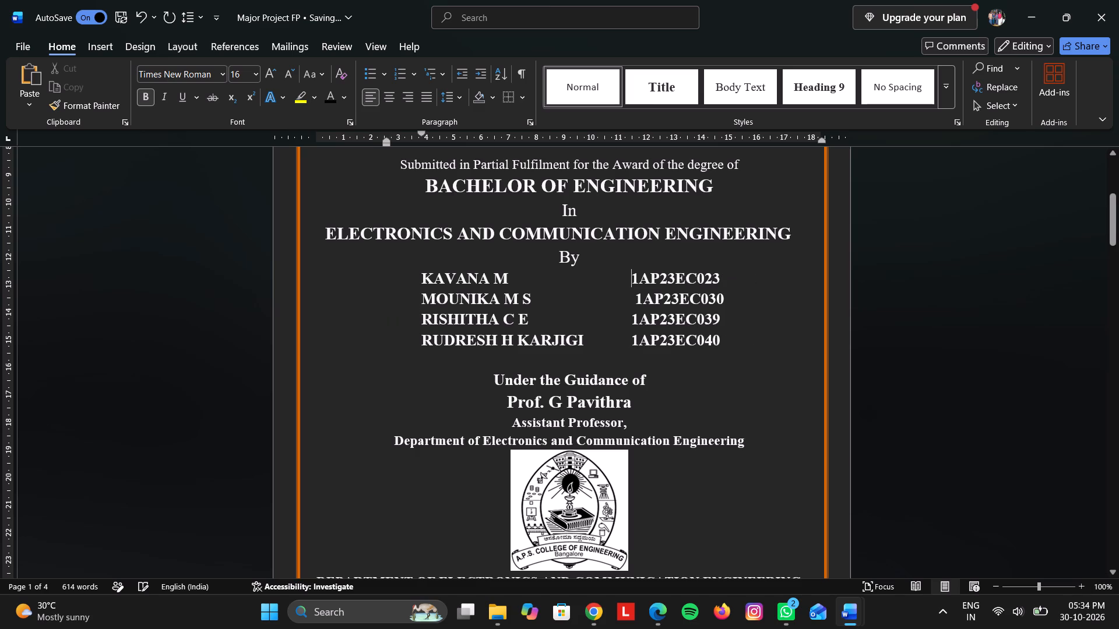
left_click(634, 299)
key("BackSpace")
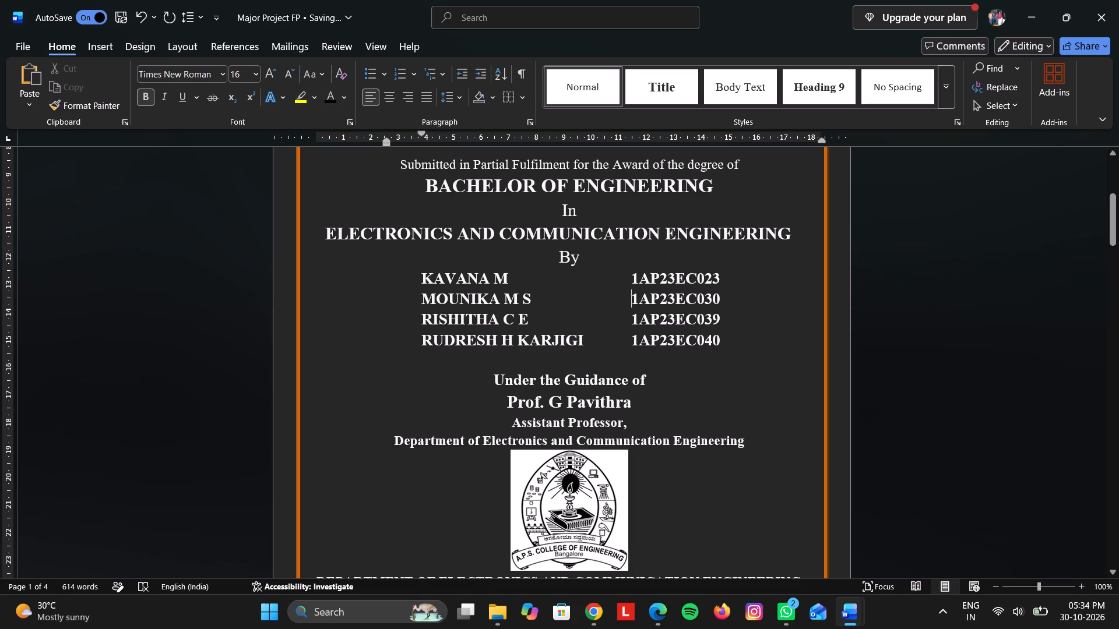
Change the guide's name after "Prof." on the cover page to uppercase.
left_click_drag(638, 405, 512, 411)
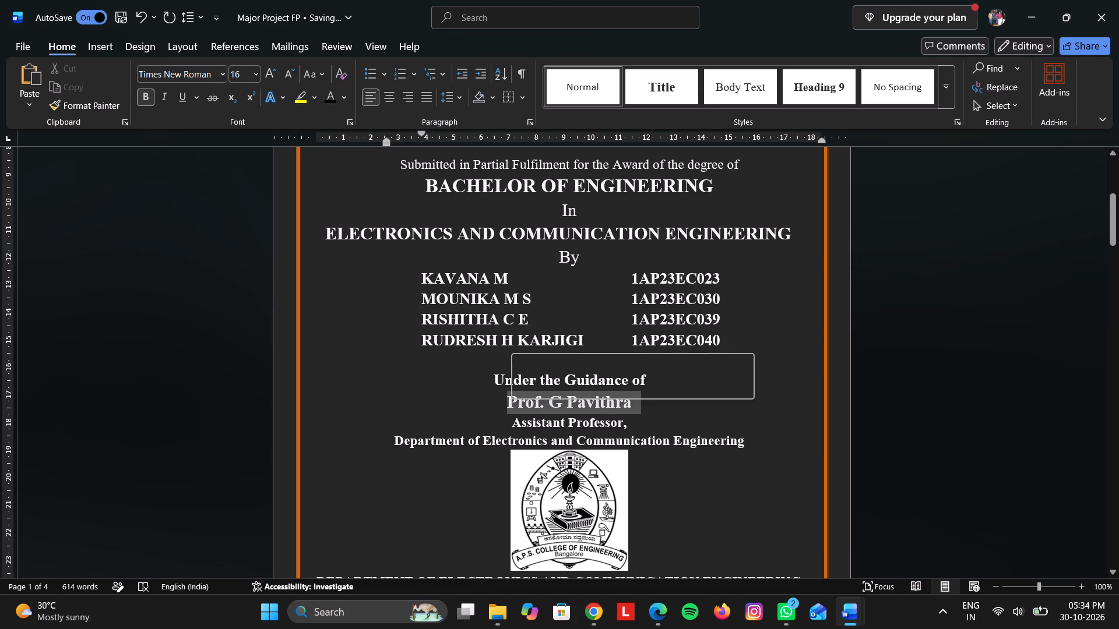
left_click(549, 408)
left_click_drag(551, 402, 587, 404)
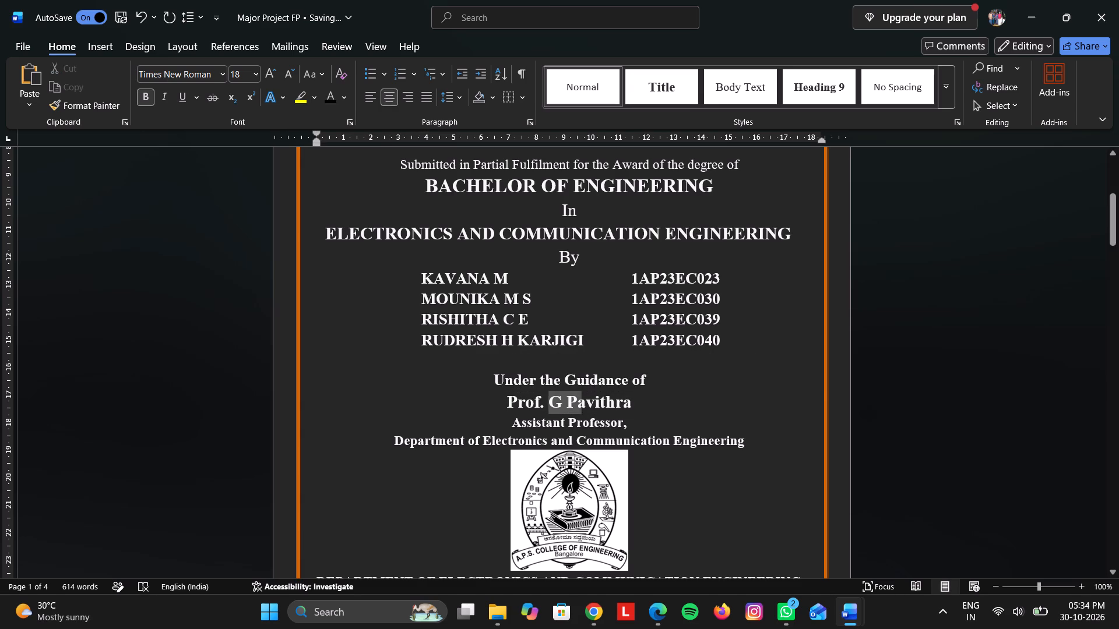
left_click_drag(587, 404, 640, 403)
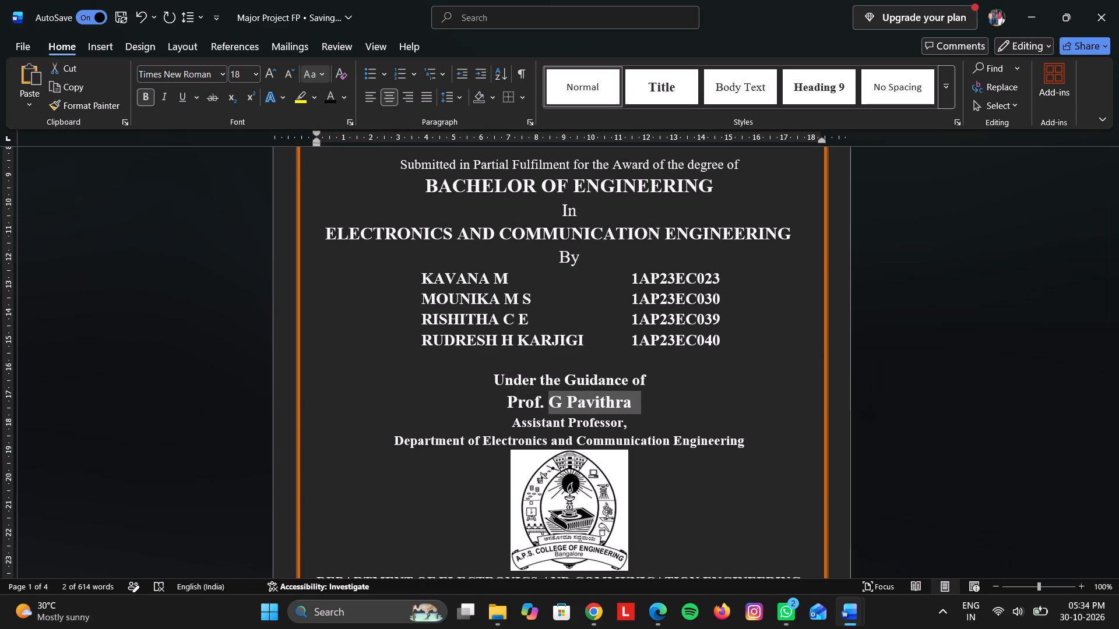
left_click(316, 73)
left_click(349, 136)
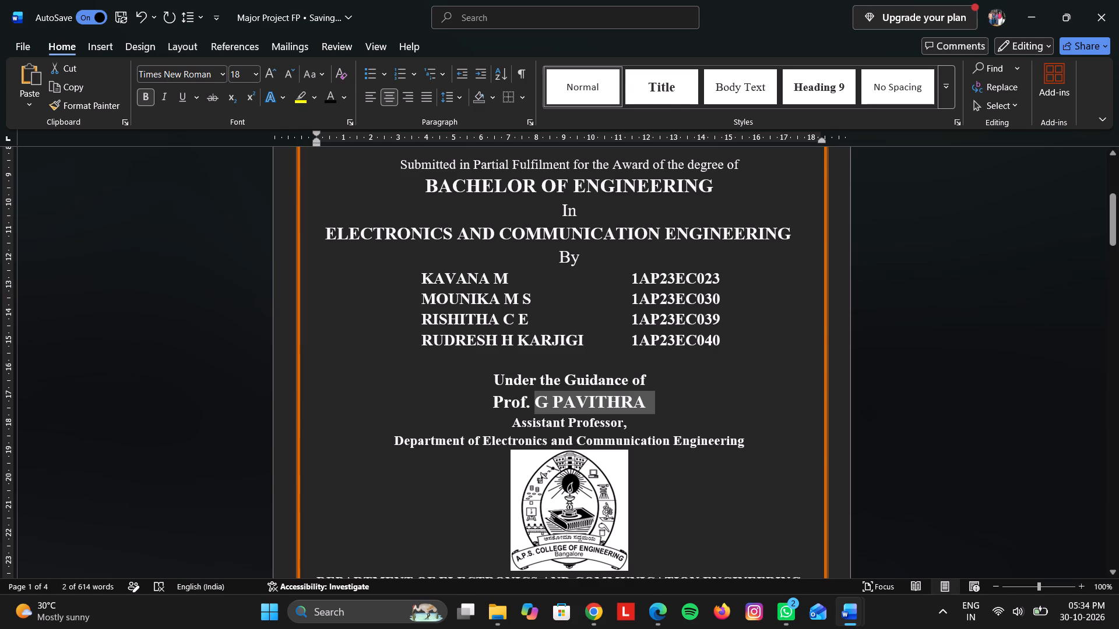
left_click(677, 402)
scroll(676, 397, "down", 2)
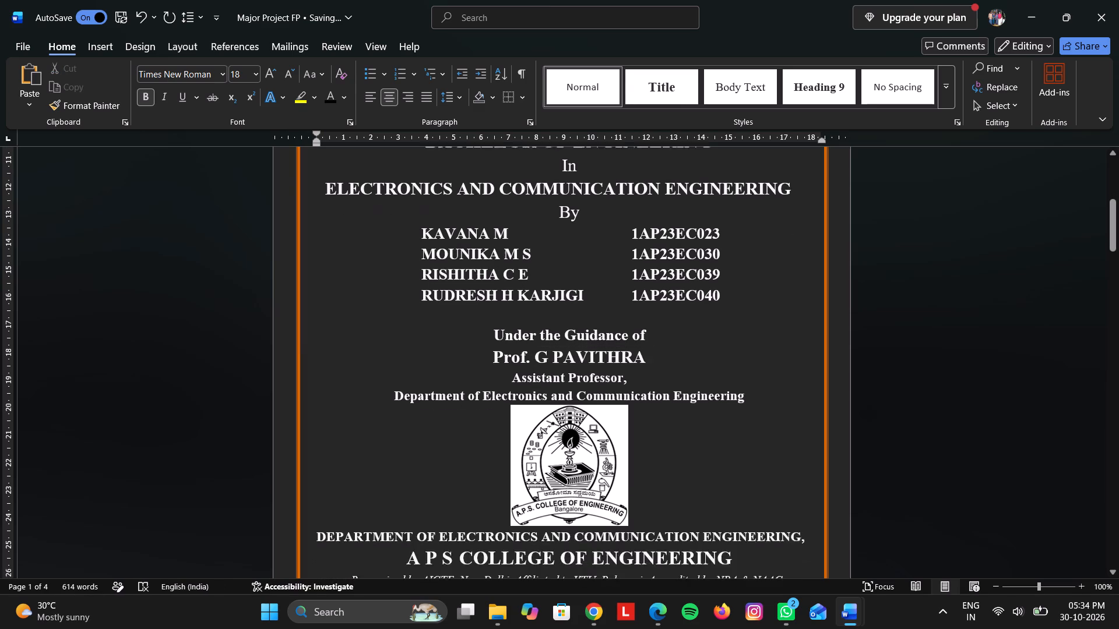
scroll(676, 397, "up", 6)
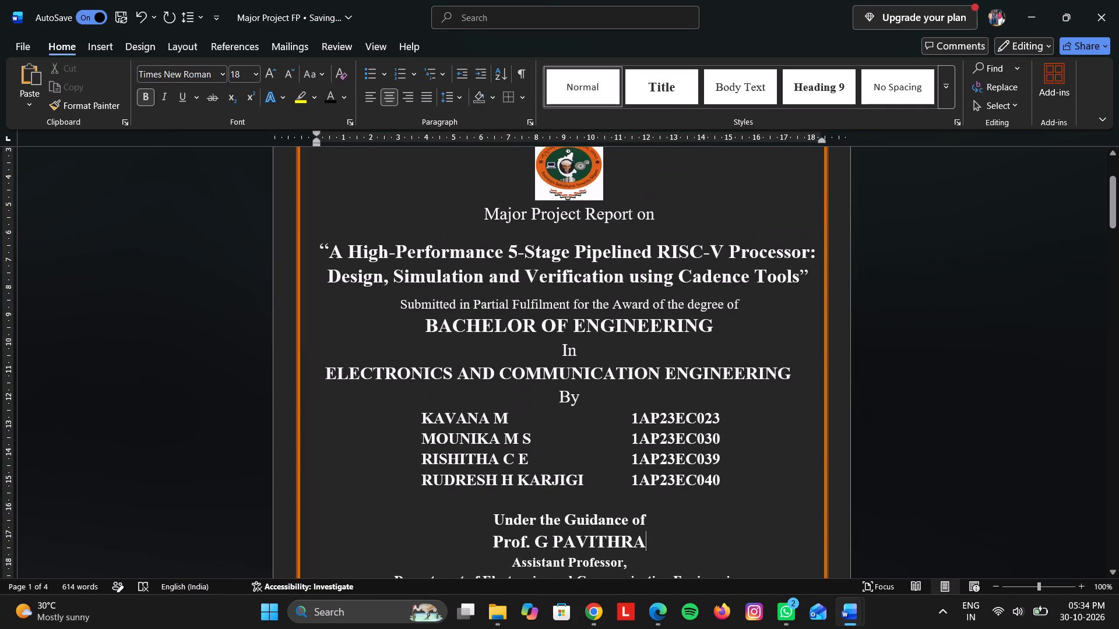
Apply the suggested correction "affiliated" in the "Recognized by AICTE" lines at the cover page's bottom and the certificate page's top.
scroll(673, 382, "down", 15)
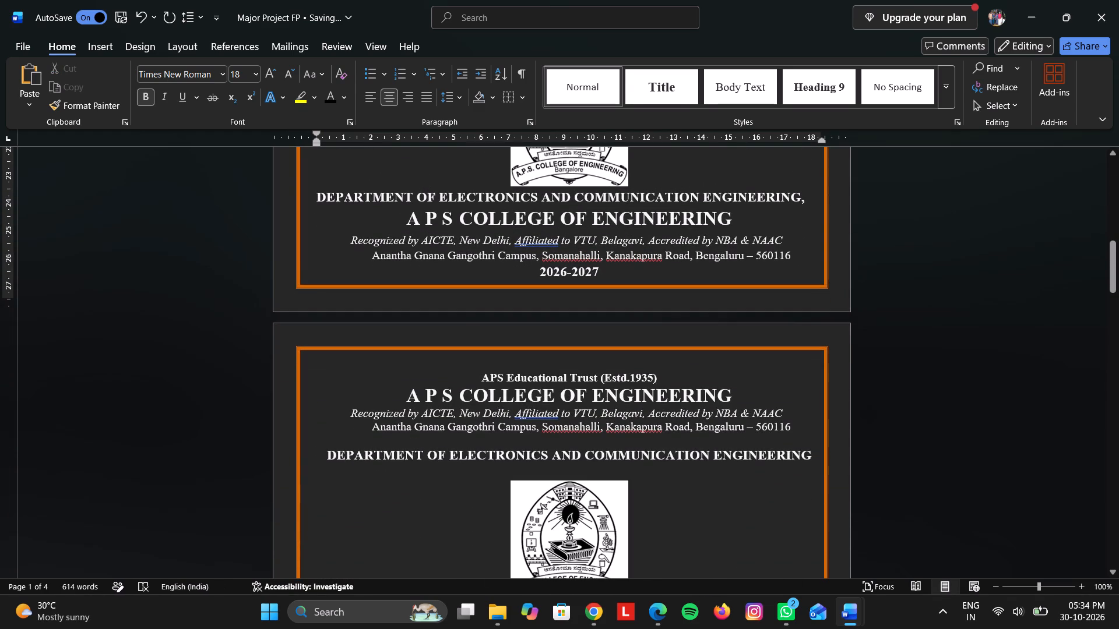
right_click(540, 237)
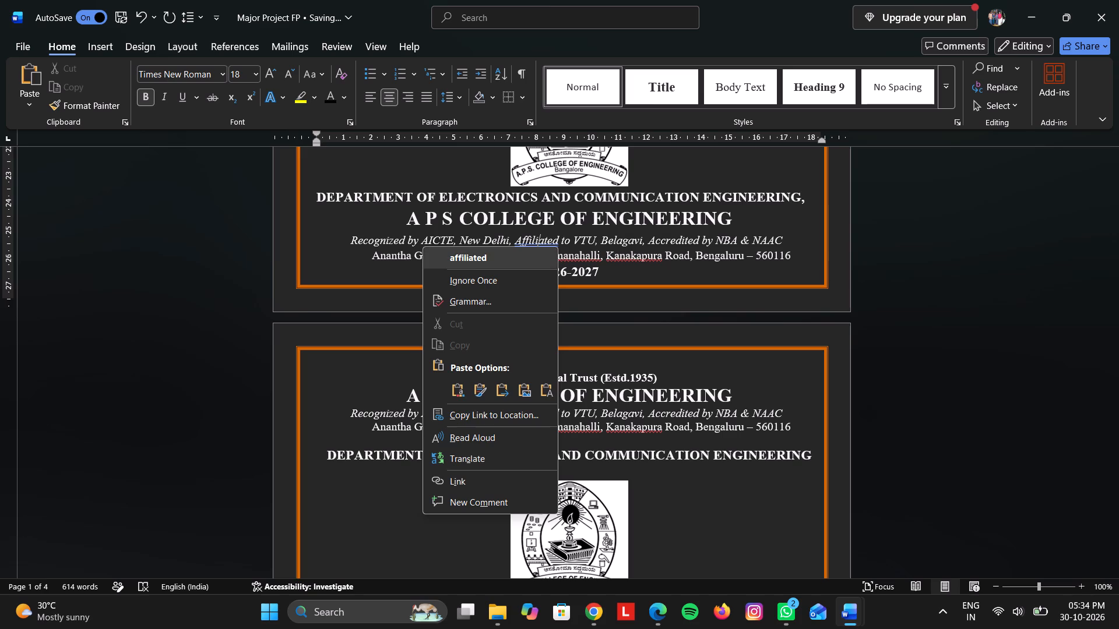
left_click(516, 264)
scroll(551, 271, "down", 4)
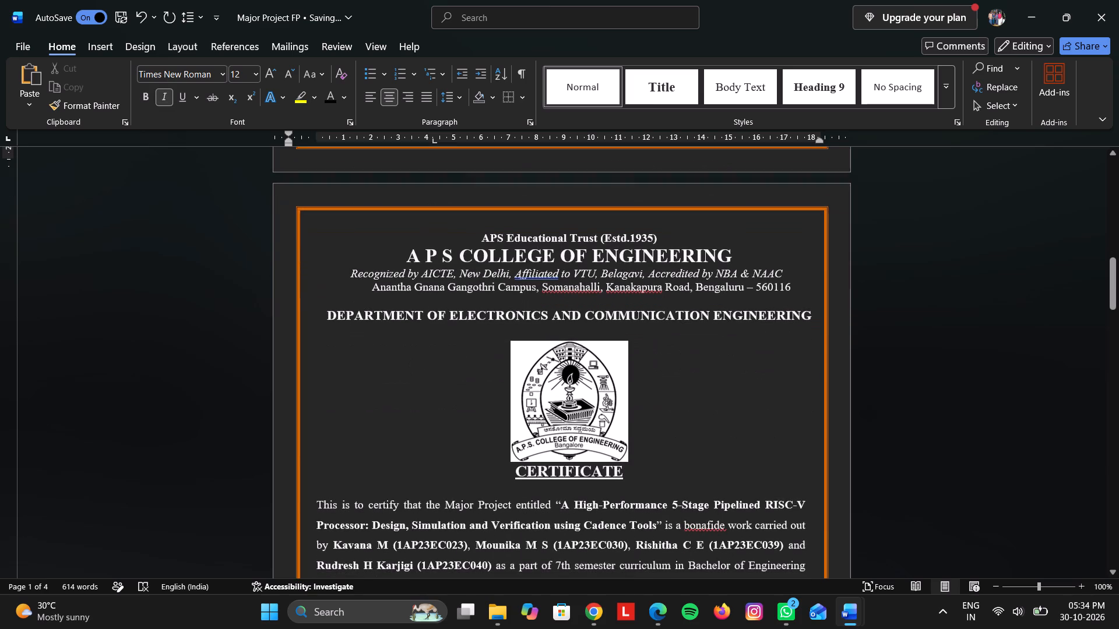
right_click(553, 274)
left_click(524, 294)
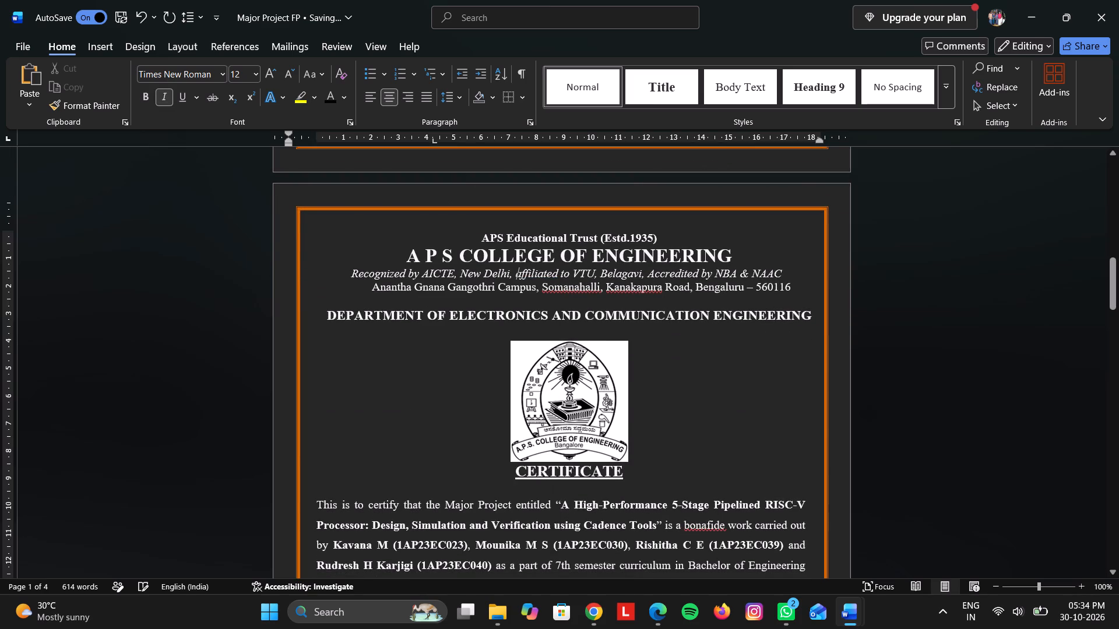
Review the certificate page's body text and the signatory details beneath it.
scroll(562, 328, "down", 6)
scroll(562, 328, "up", 3)
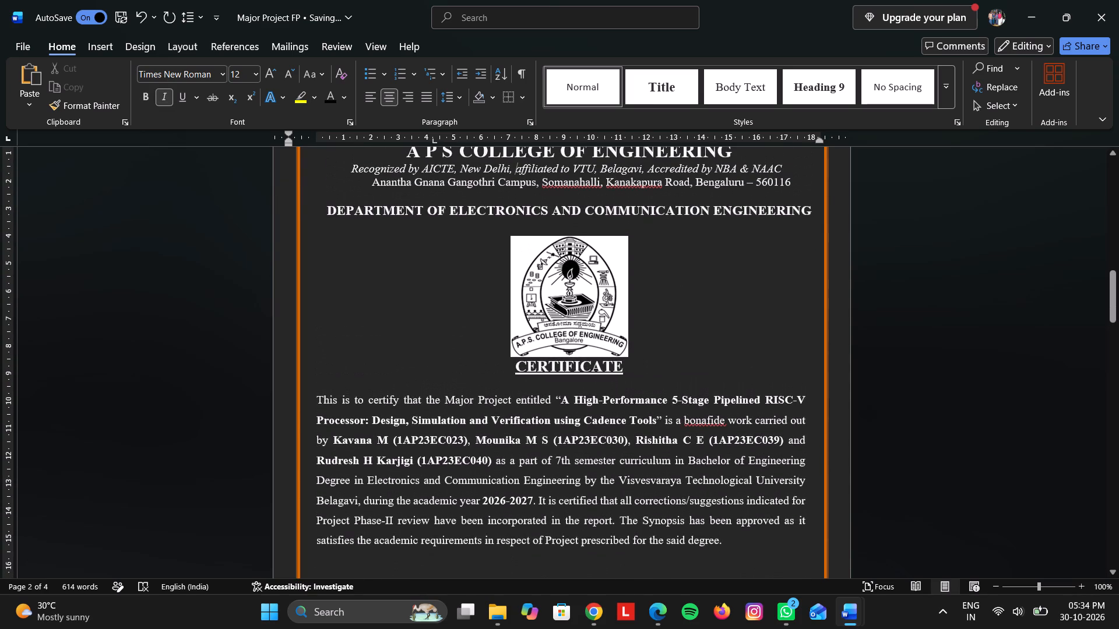
scroll(562, 328, "up", 1)
scroll(562, 328, "down", 4)
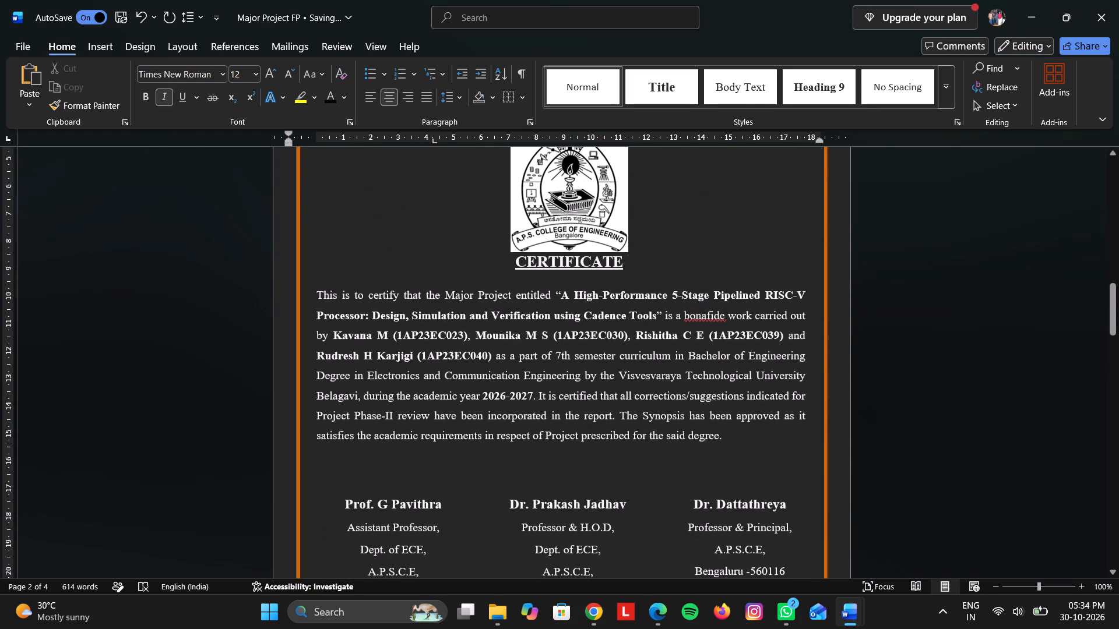
scroll(562, 328, "down", 4)
scroll(562, 328, "up", 7)
scroll(562, 328, "down", 4)
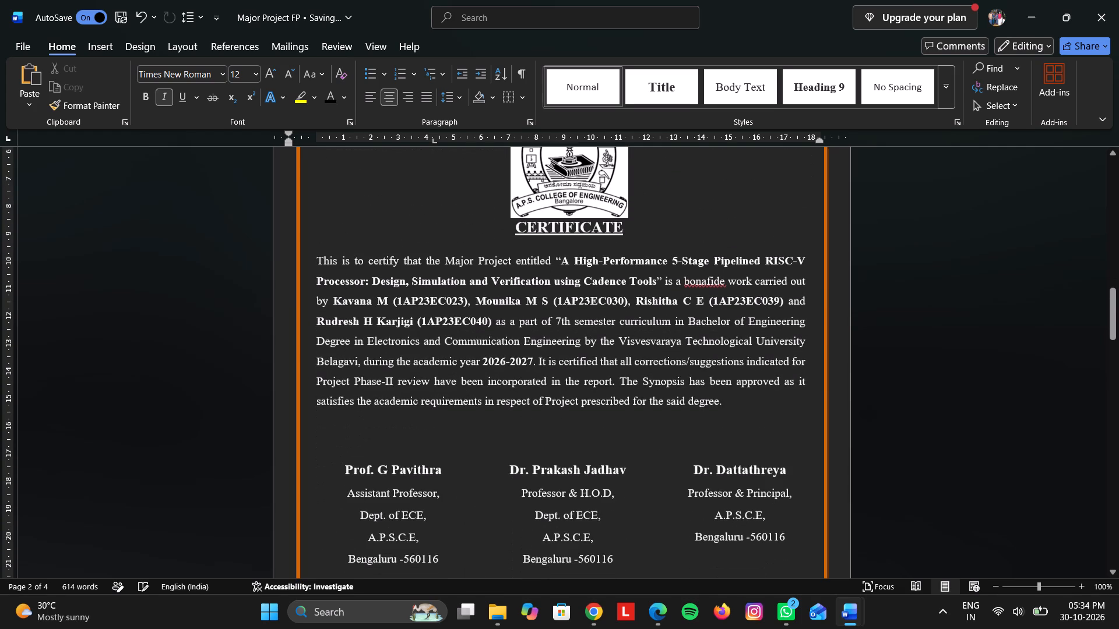
scroll(562, 328, "down", 3)
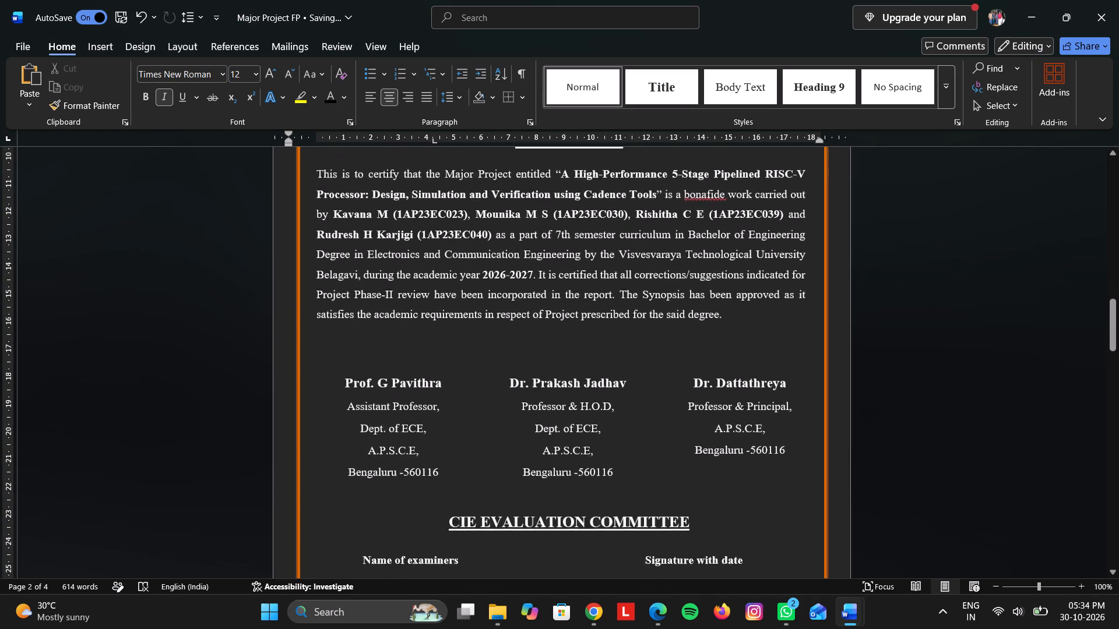
Apply the suggested correction "affiliated" in the "Recognized by AICTE" line at the top of the declaration page.
scroll(562, 328, "down", 15)
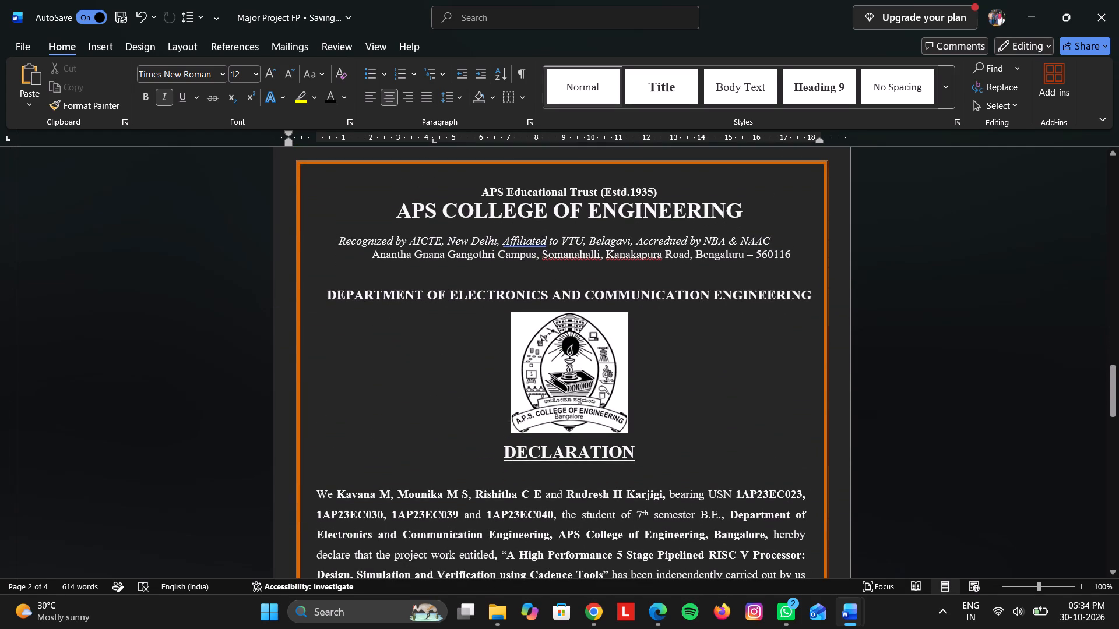
right_click(519, 239)
left_click(508, 264)
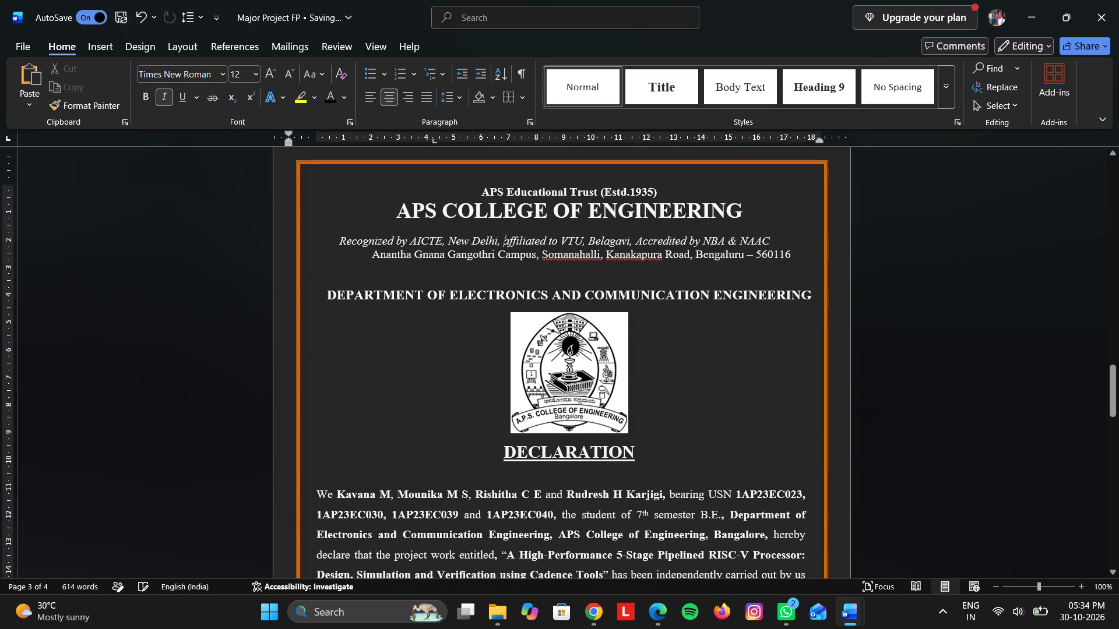
Check the spelling suggestions for "Somanahalli" and "Kanakapura" in the declaration page's college address line.
left_click(597, 254)
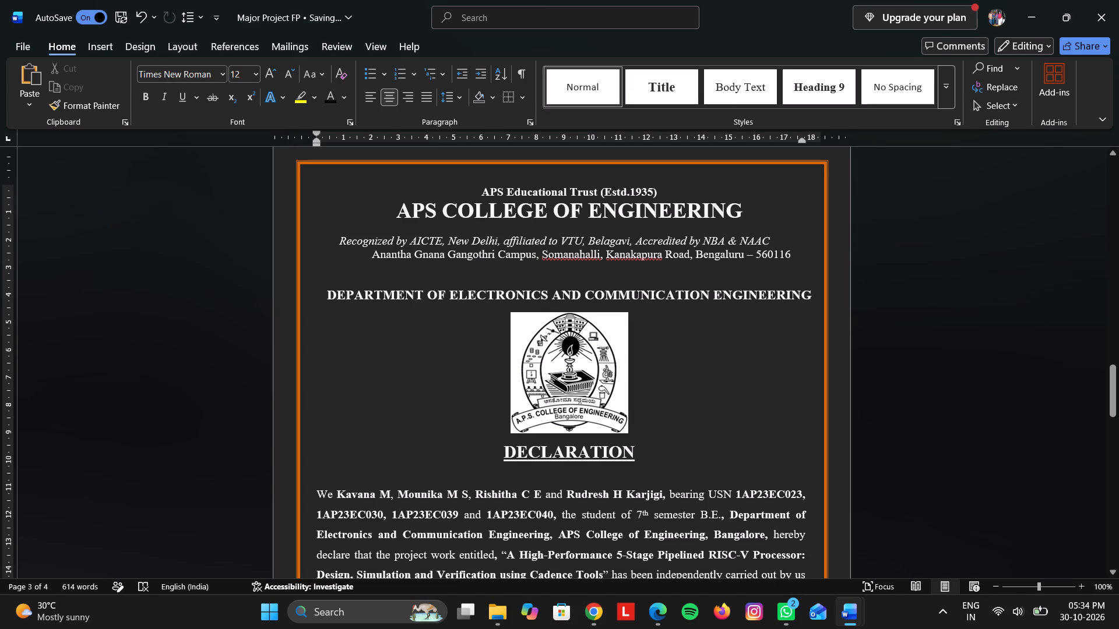
left_click(559, 253)
right_click(559, 253)
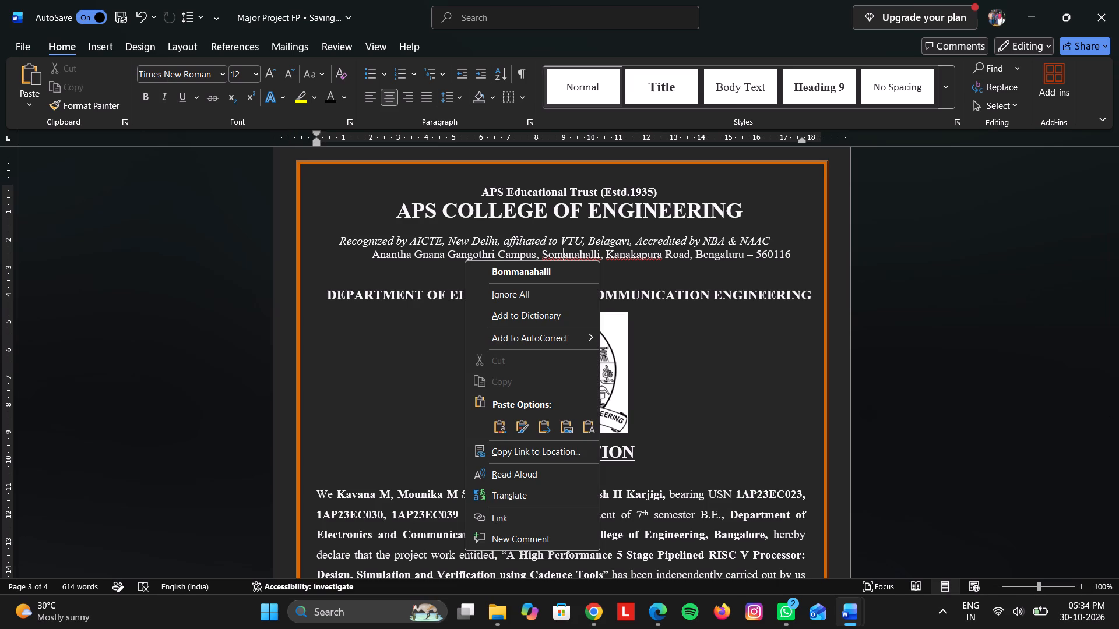
left_click(625, 254)
right_click(625, 254)
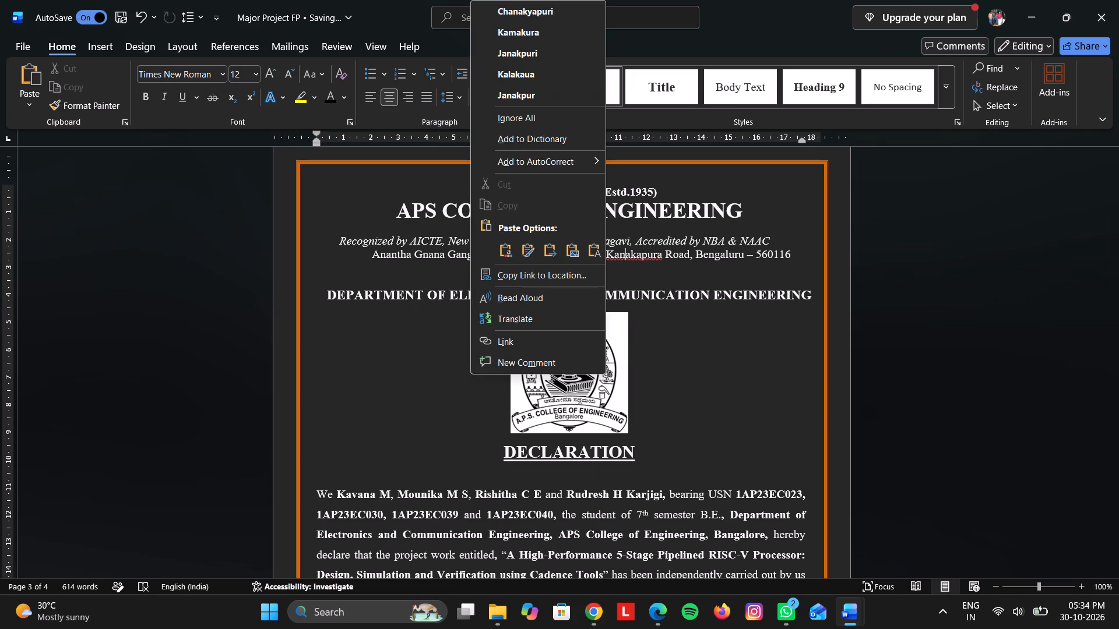
left_click(625, 254)
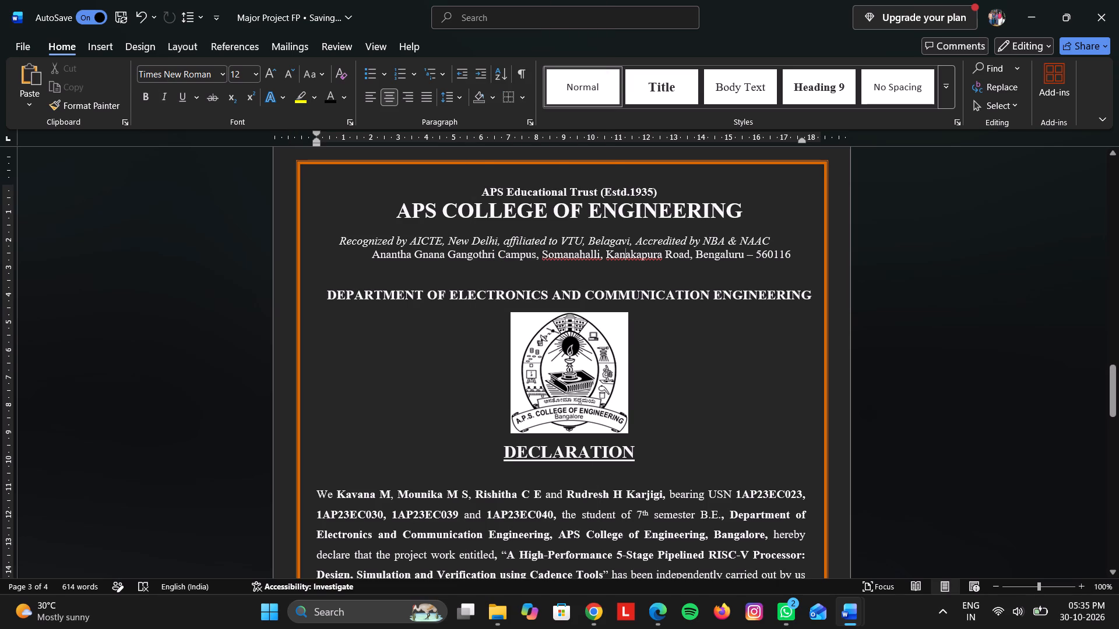
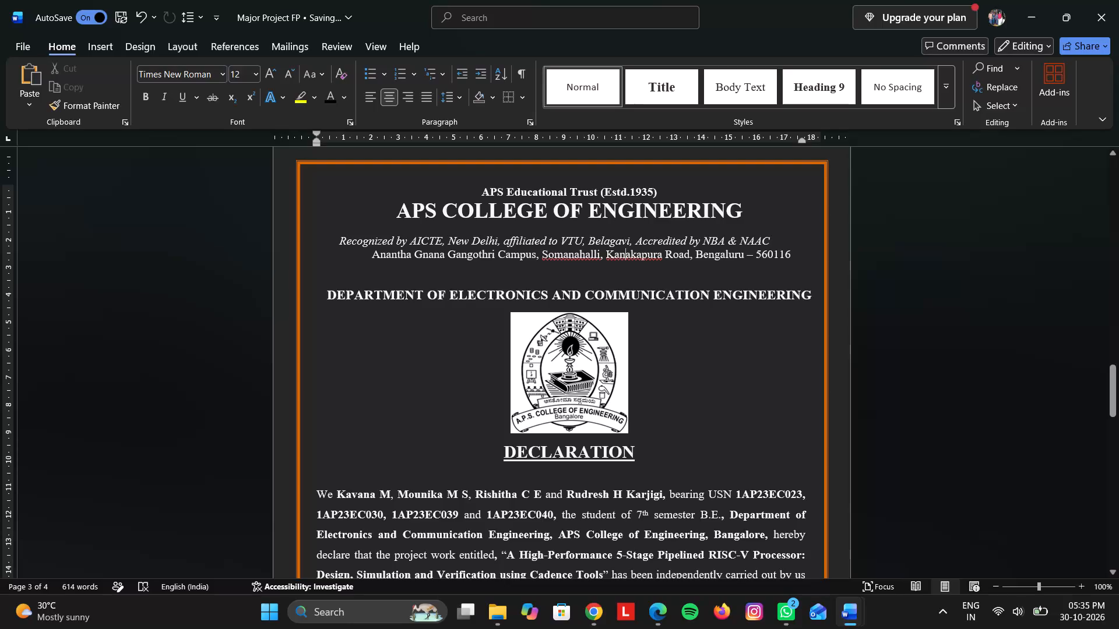
Review the declaration page's heading, body text and signature block.
left_click(557, 224)
scroll(624, 258, "down", 6)
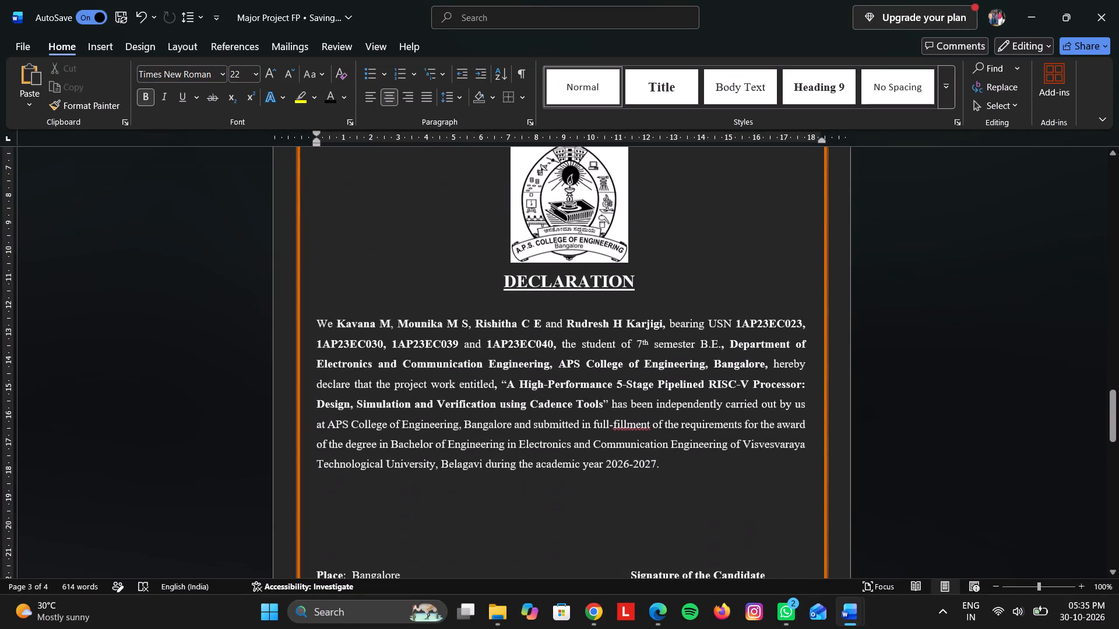
scroll(624, 258, "up", 7)
left_click(589, 207)
scroll(671, 275, "down", 7)
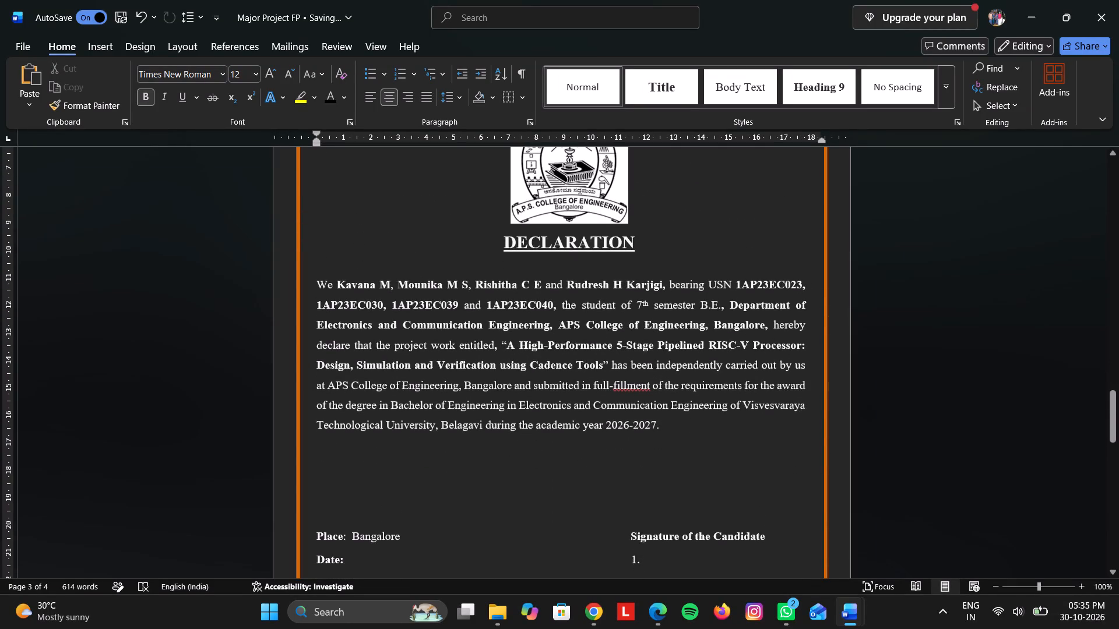
scroll(677, 287, "down", 16)
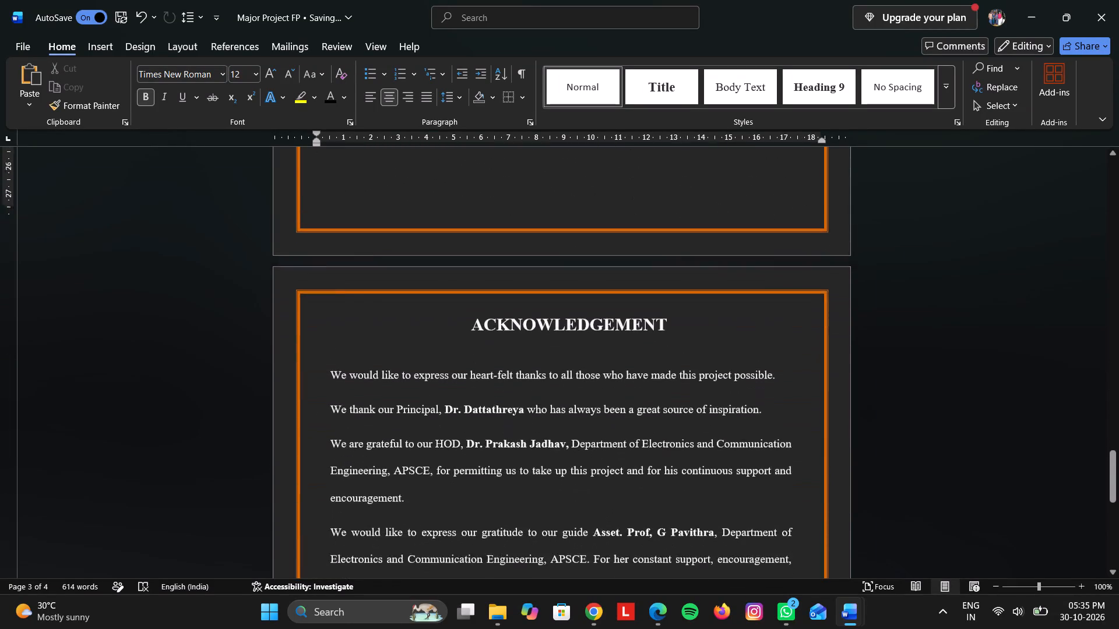
Correct the guide's title in the acknowledgement's gratitude paragraph to "Assistant Prof", with no full stop after "Assistant".
scroll(677, 287, "down", 2)
left_click(616, 394)
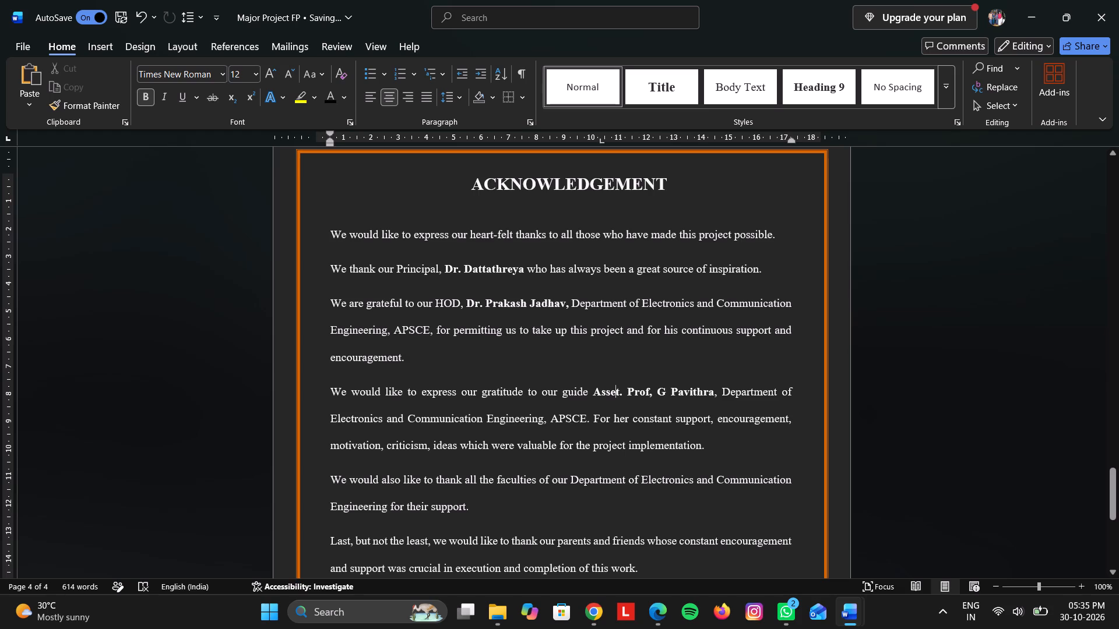
key("BackSpace")
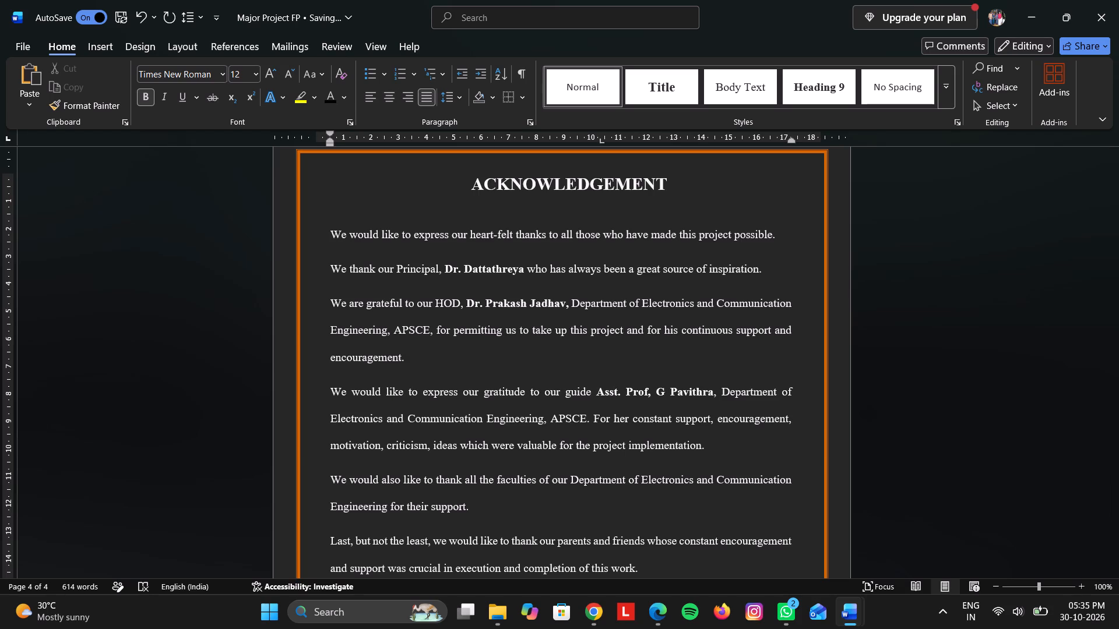
key("Right")
type("ia")
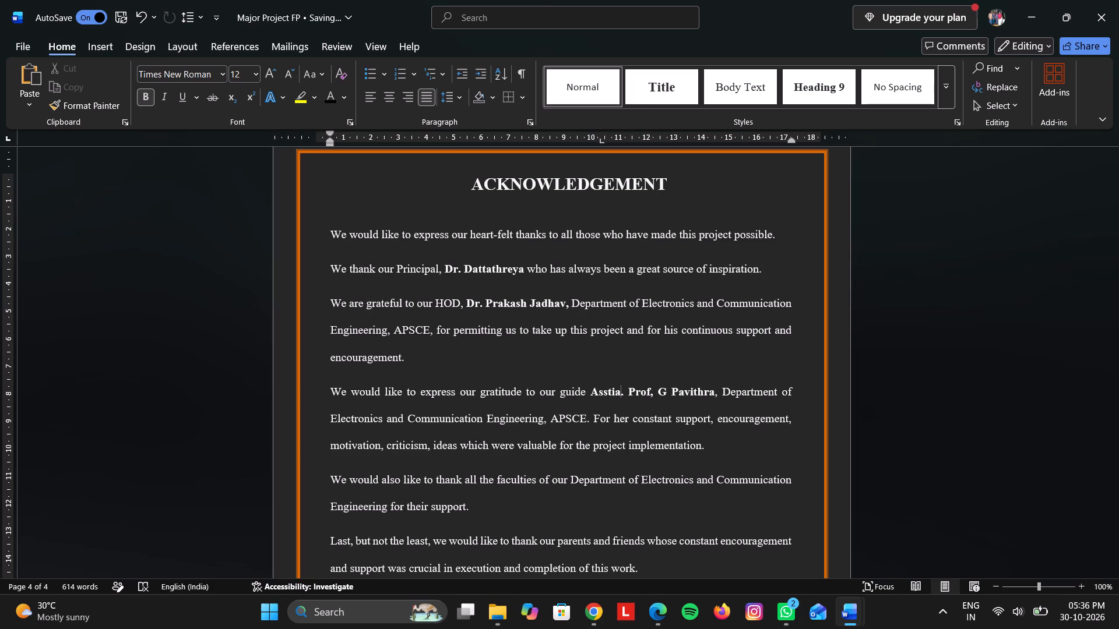
key("BackSpace")
key("BackSpace")
key("BackSpace")
type("is")
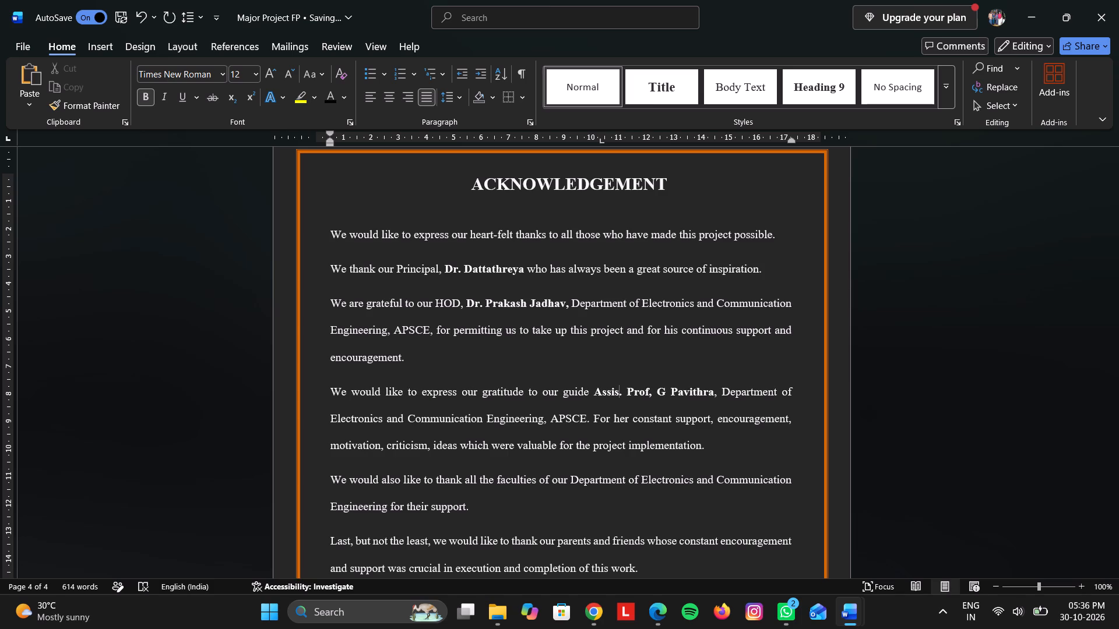
type("tant")
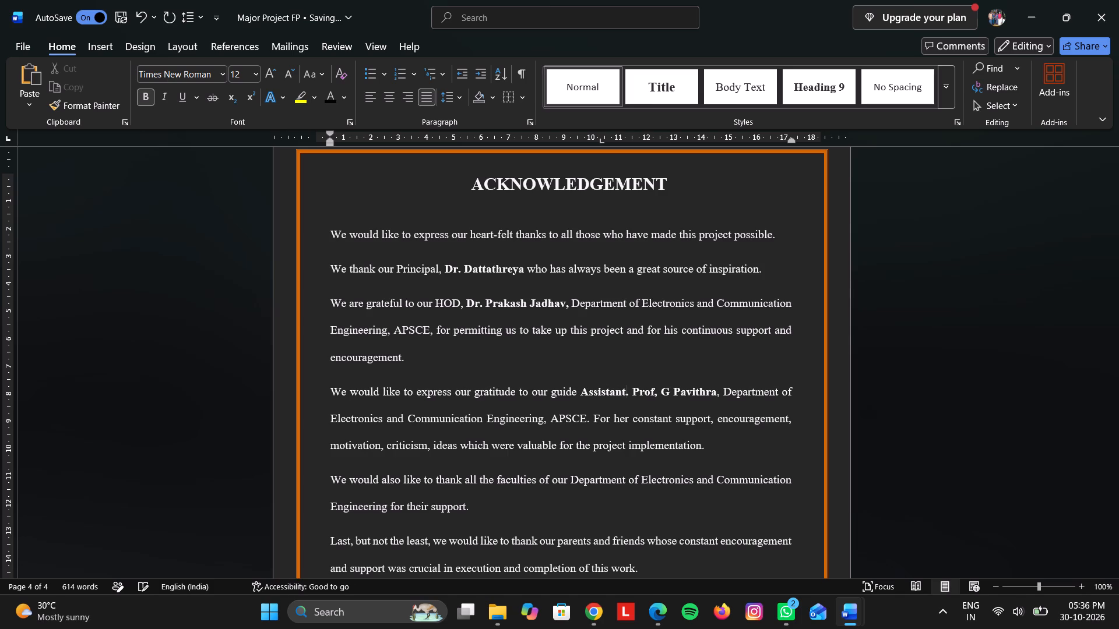
left_click(681, 310)
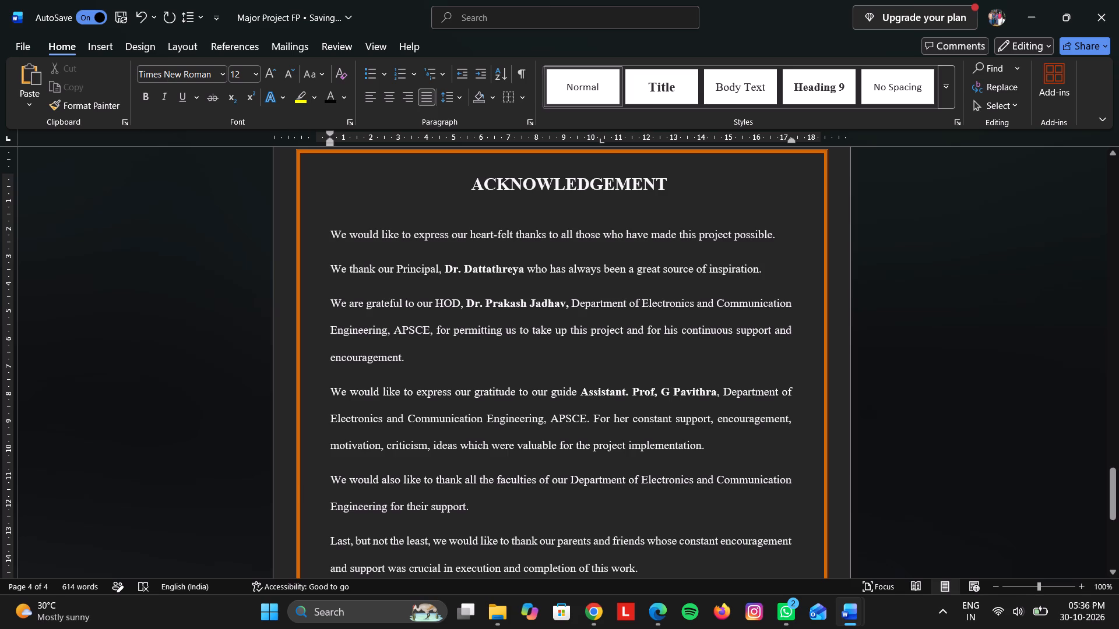
left_click(630, 387)
key("BackSpace")
Change the candidates' names in the table at the end of the acknowledgement to uppercase.
scroll(656, 432, "down", 3)
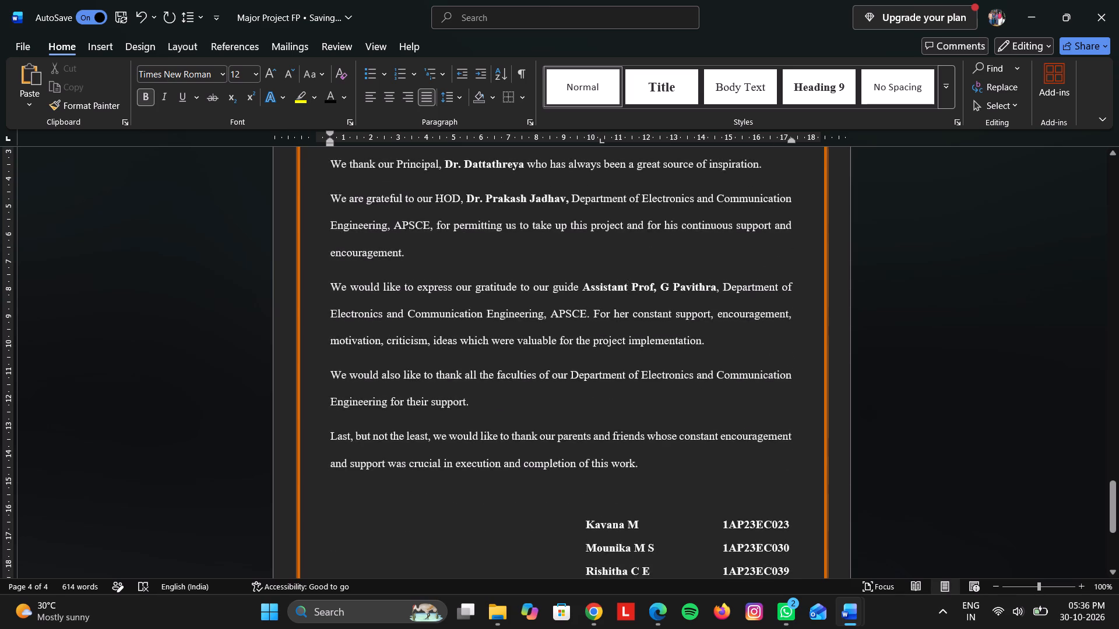
scroll(656, 432, "down", 3)
scroll(656, 432, "up", 1)
scroll(656, 432, "down", 2)
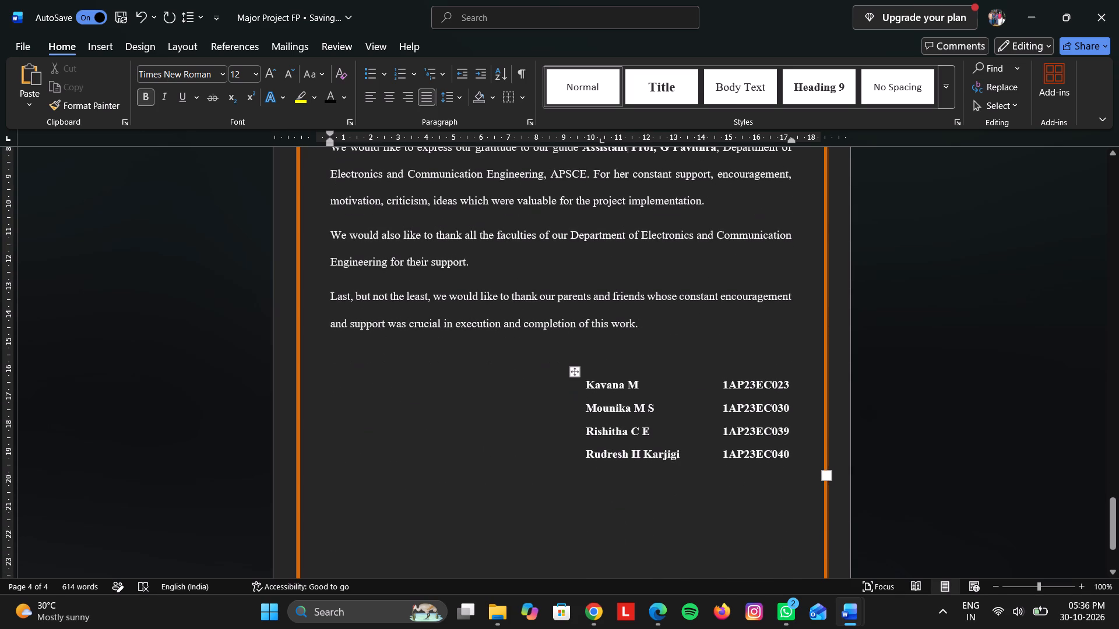
left_click_drag(587, 383, 732, 456)
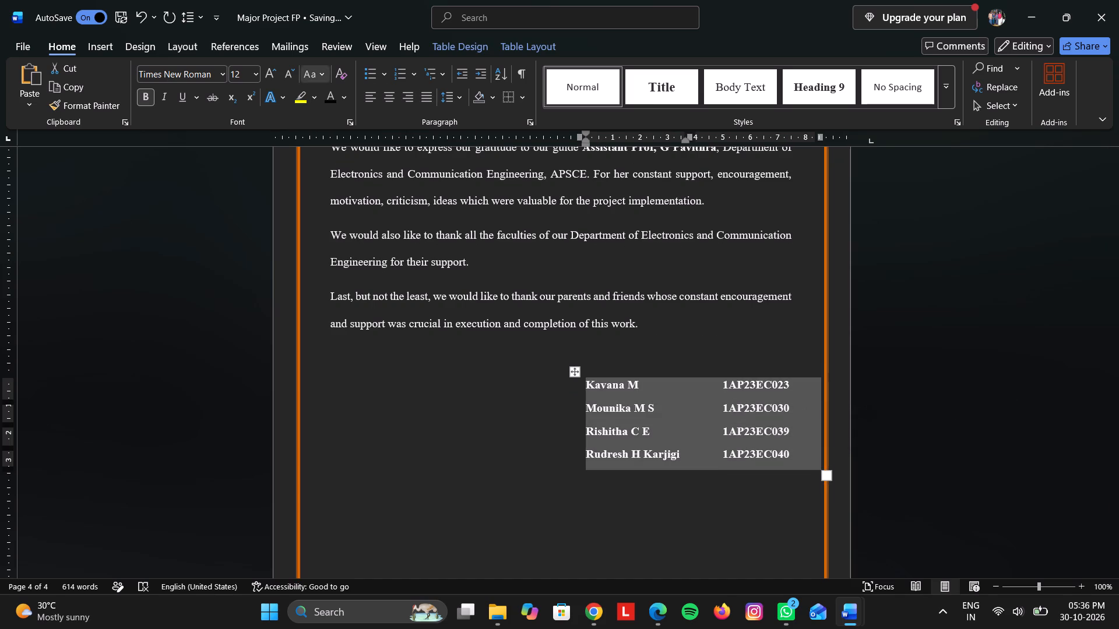
left_click(324, 78)
left_click(333, 136)
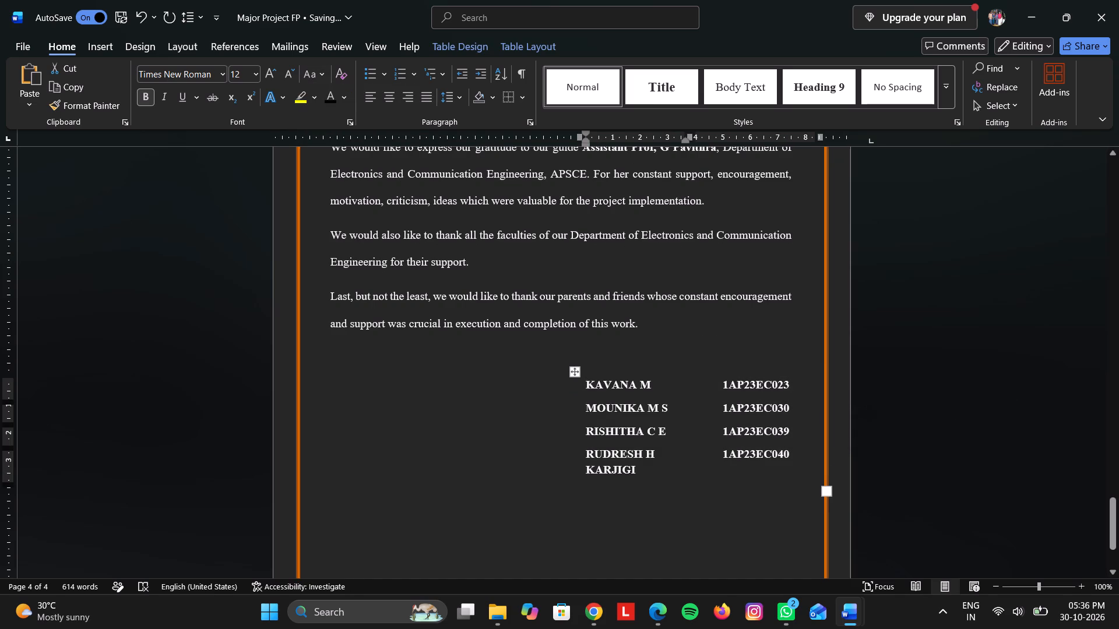
left_click(598, 431)
left_click(656, 435)
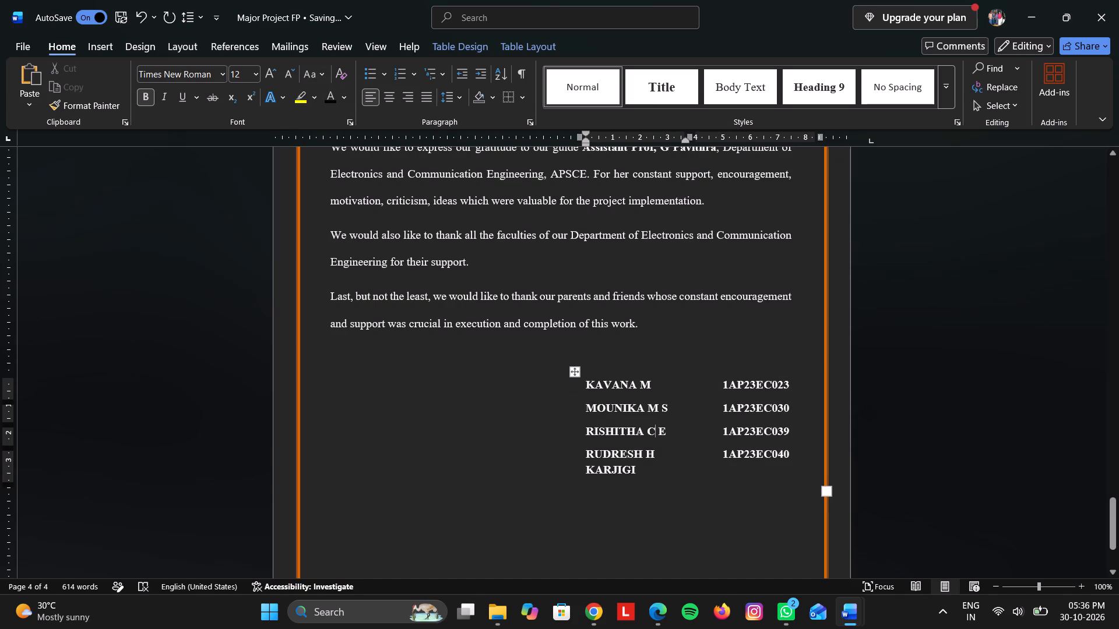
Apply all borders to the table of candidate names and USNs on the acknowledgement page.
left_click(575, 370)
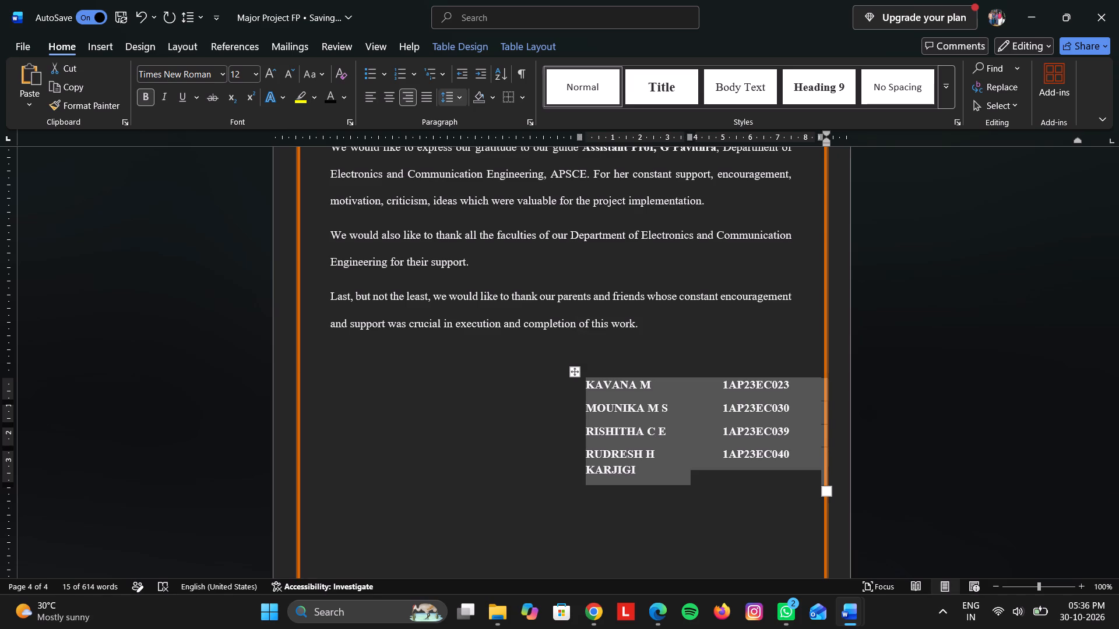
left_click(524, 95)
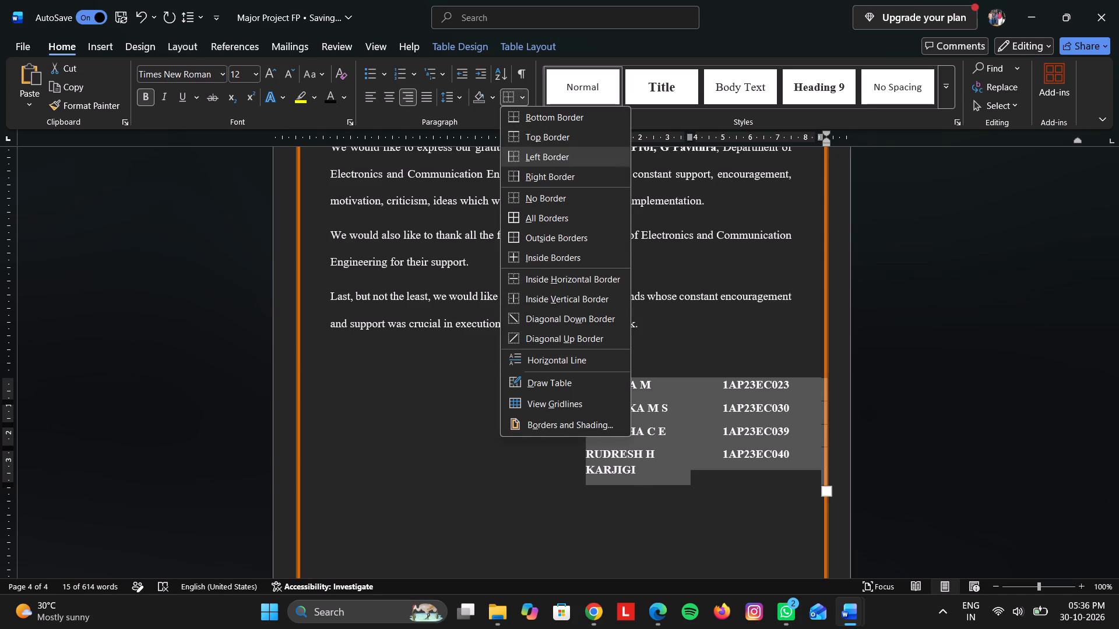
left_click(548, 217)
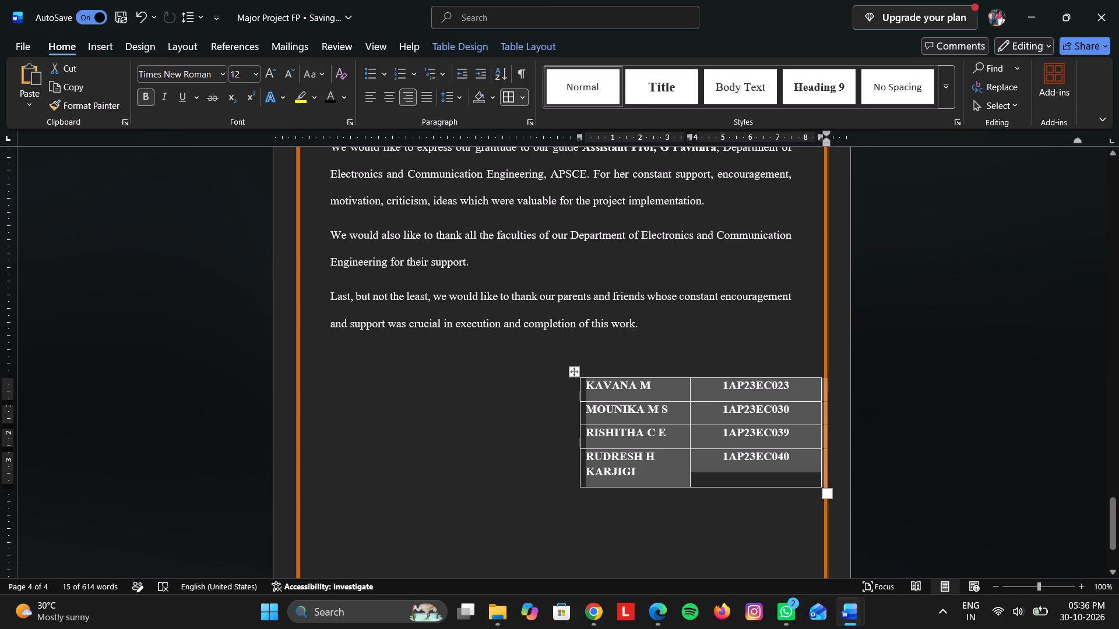
Widen the table's name column so the longest name fits on one line, keeping the table right-aligned.
left_click(388, 95)
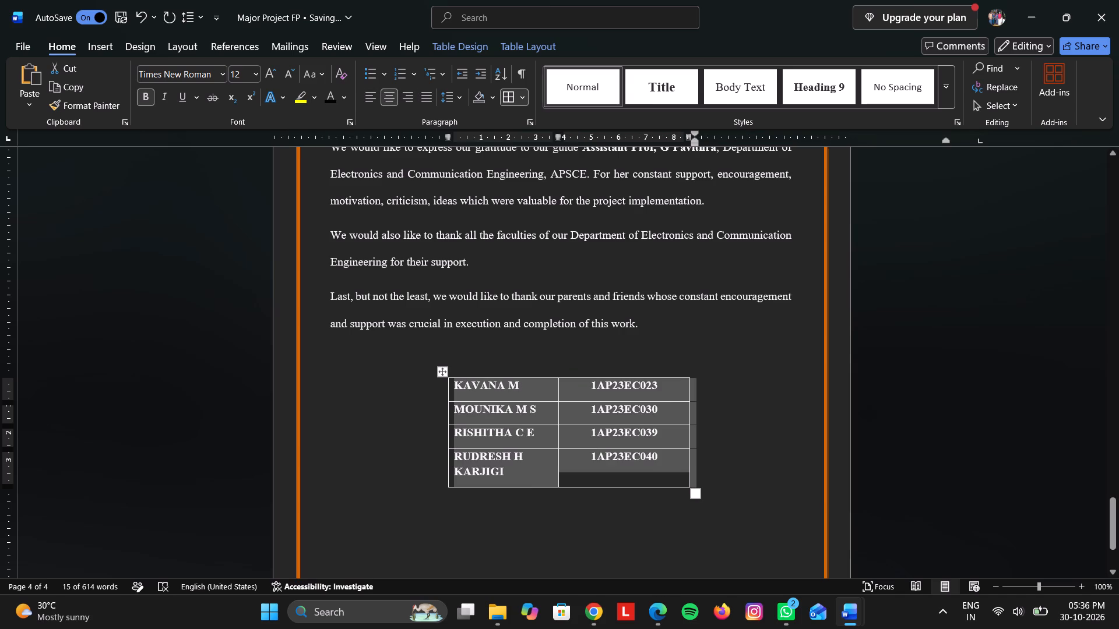
left_click_drag(558, 409, 589, 415)
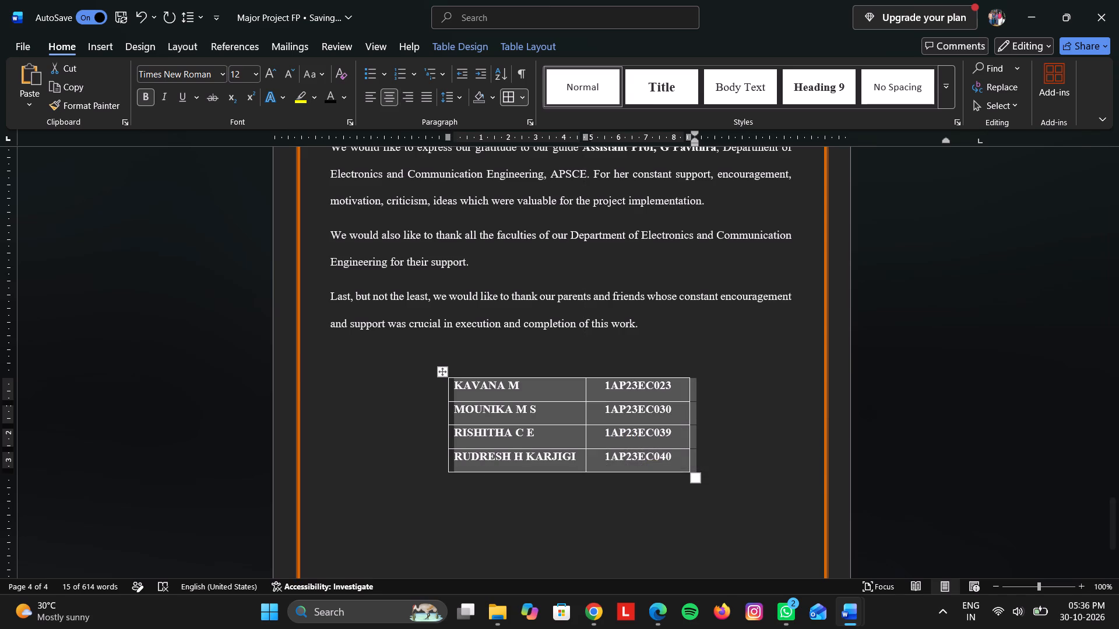
left_click(409, 100)
left_click(671, 316)
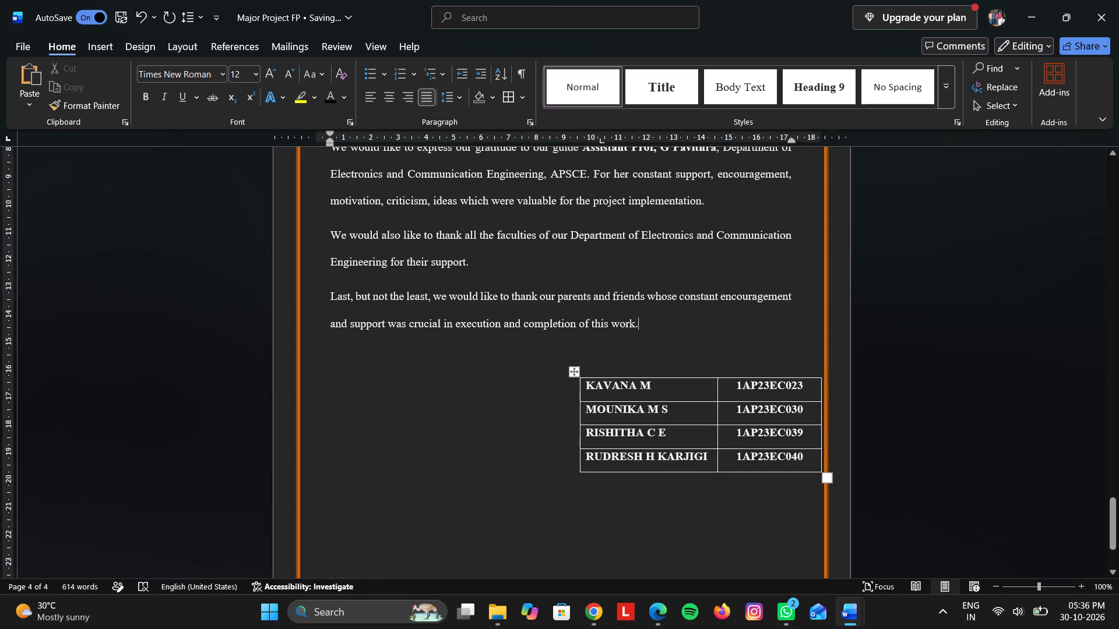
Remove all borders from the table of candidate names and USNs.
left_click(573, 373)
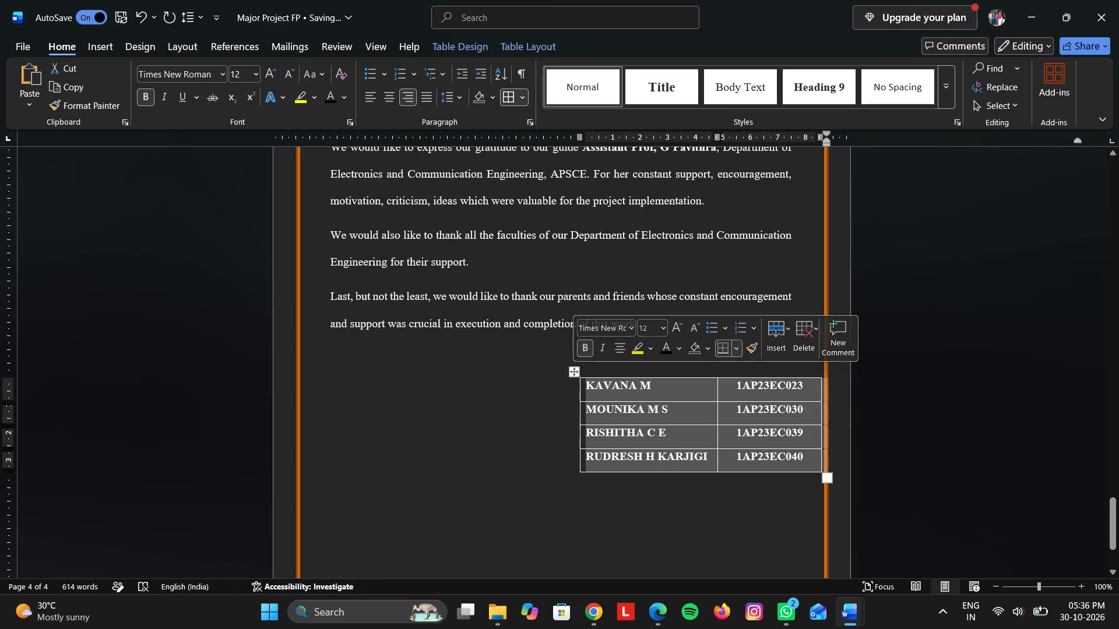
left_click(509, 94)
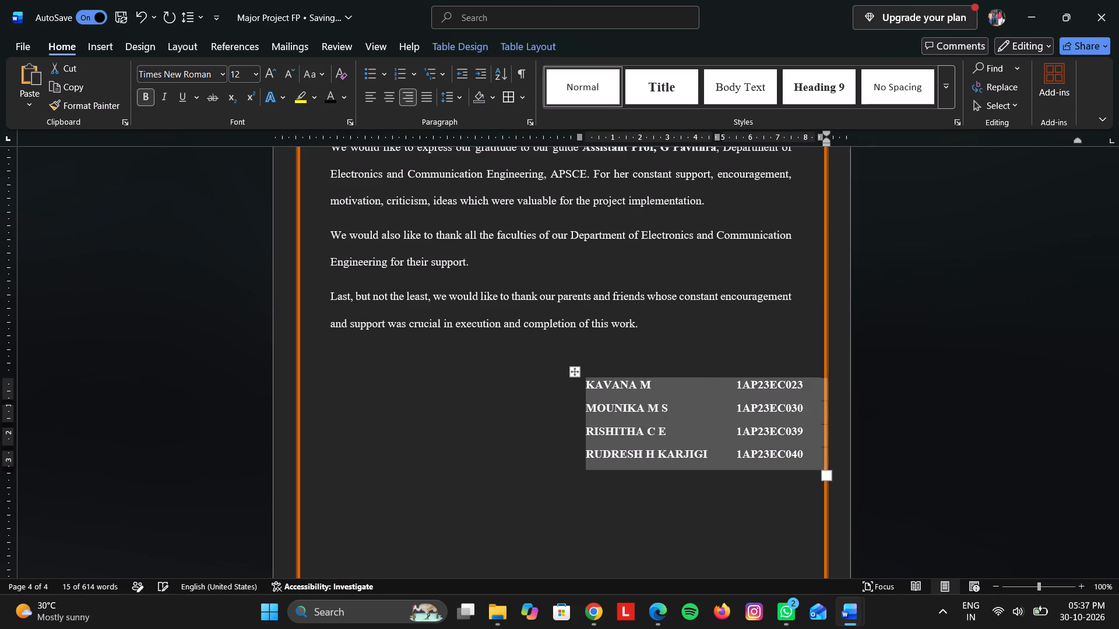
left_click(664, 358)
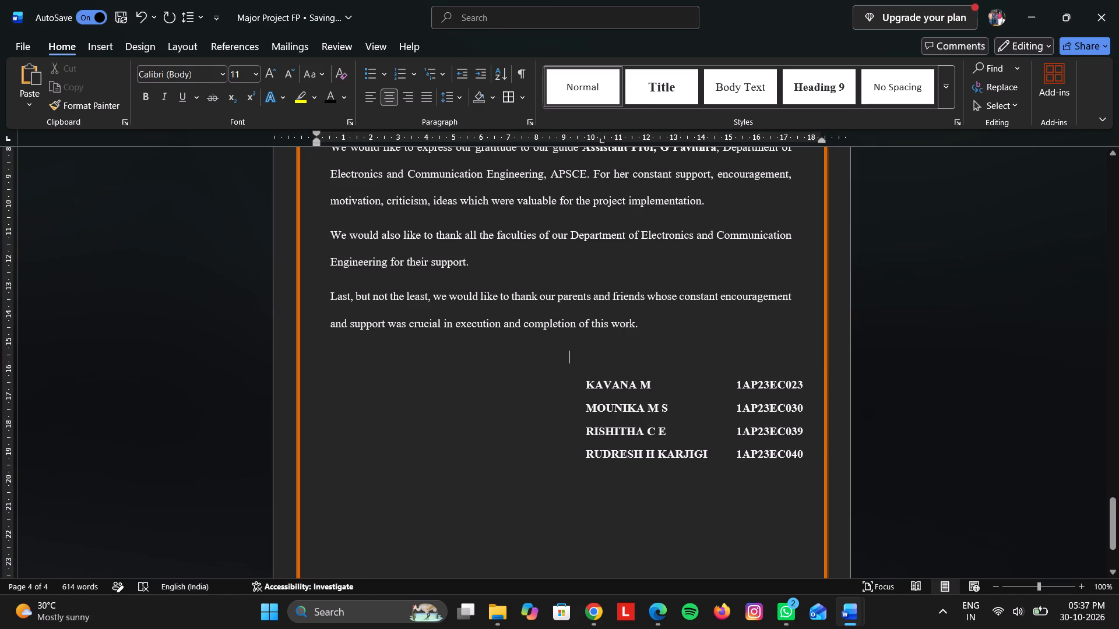
Recheck the declaration page's body text, place and date lines, and candidate signature list.
scroll(724, 468, "down", 3)
scroll(724, 468, "up", 4)
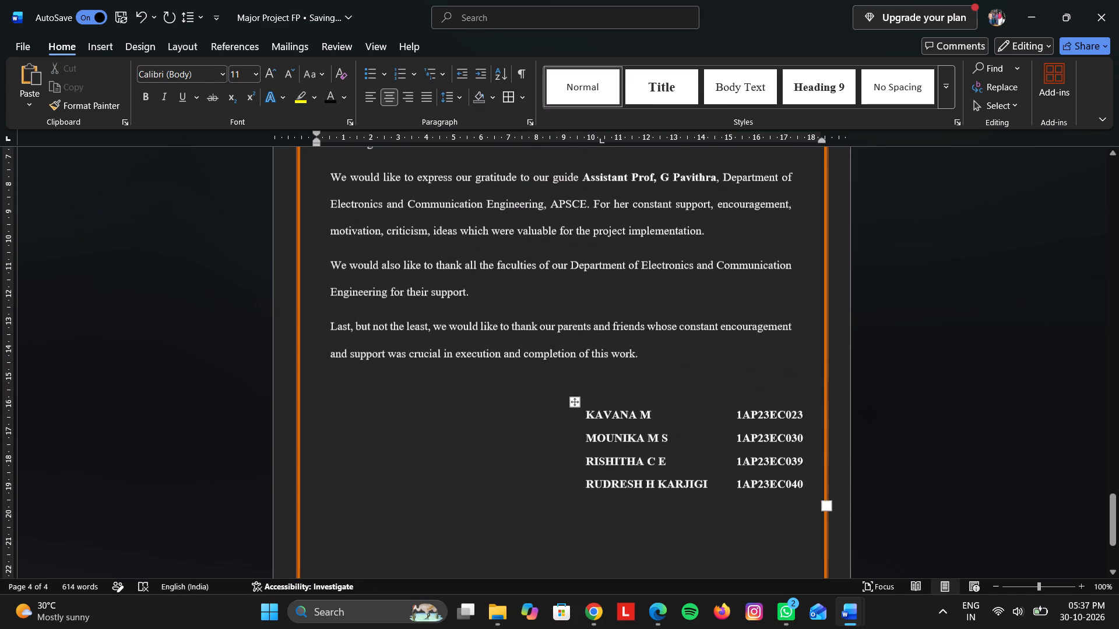
scroll(724, 468, "up", 4)
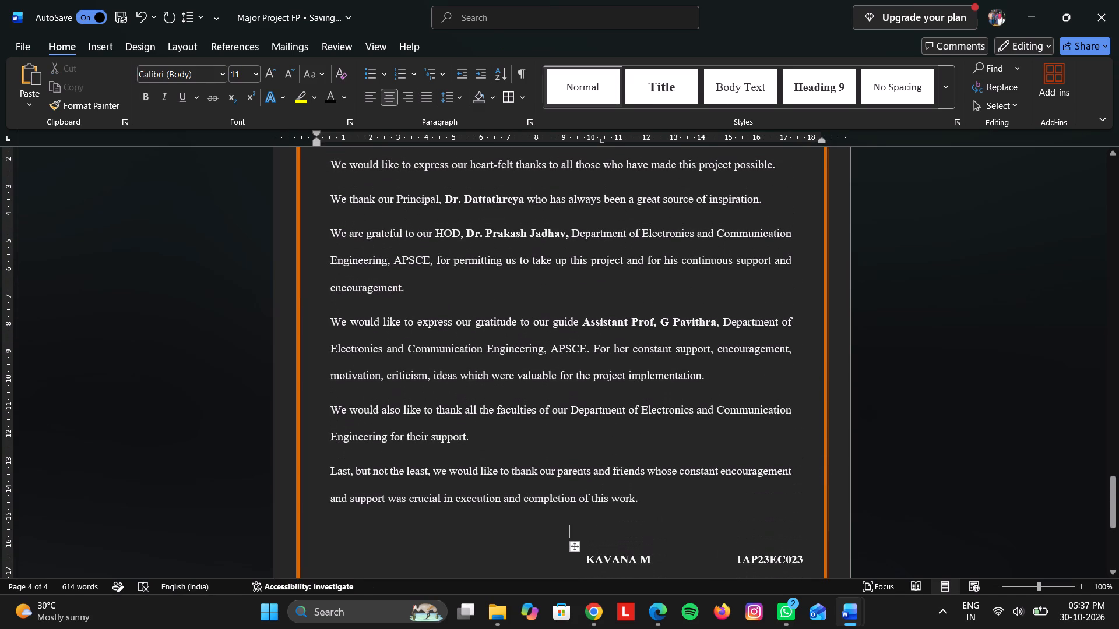
scroll(724, 468, "up", 14)
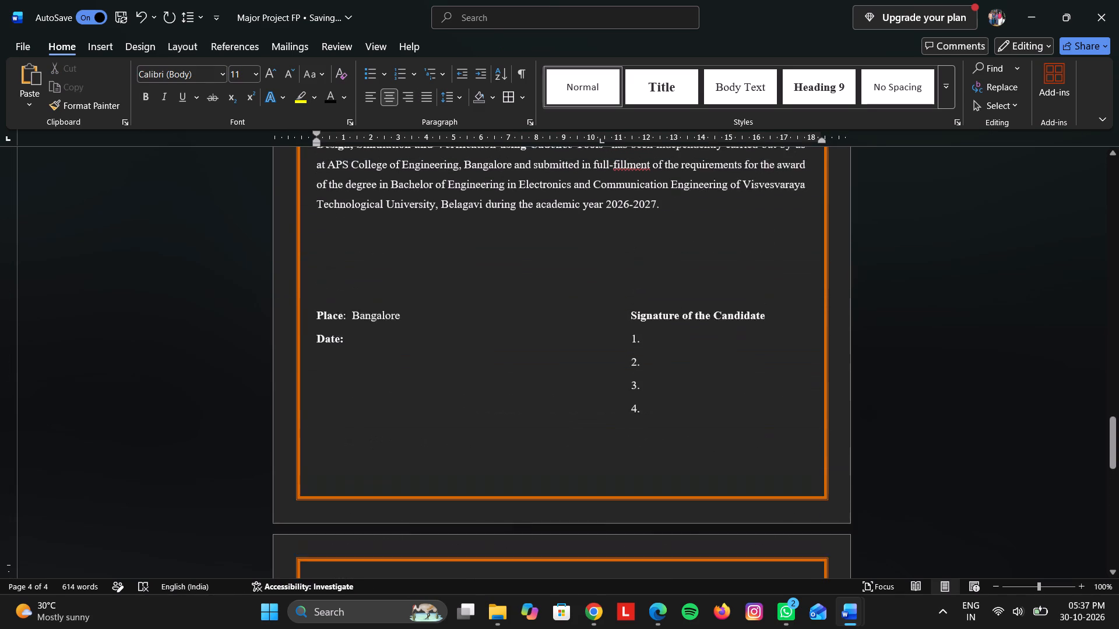
scroll(724, 468, "up", 1)
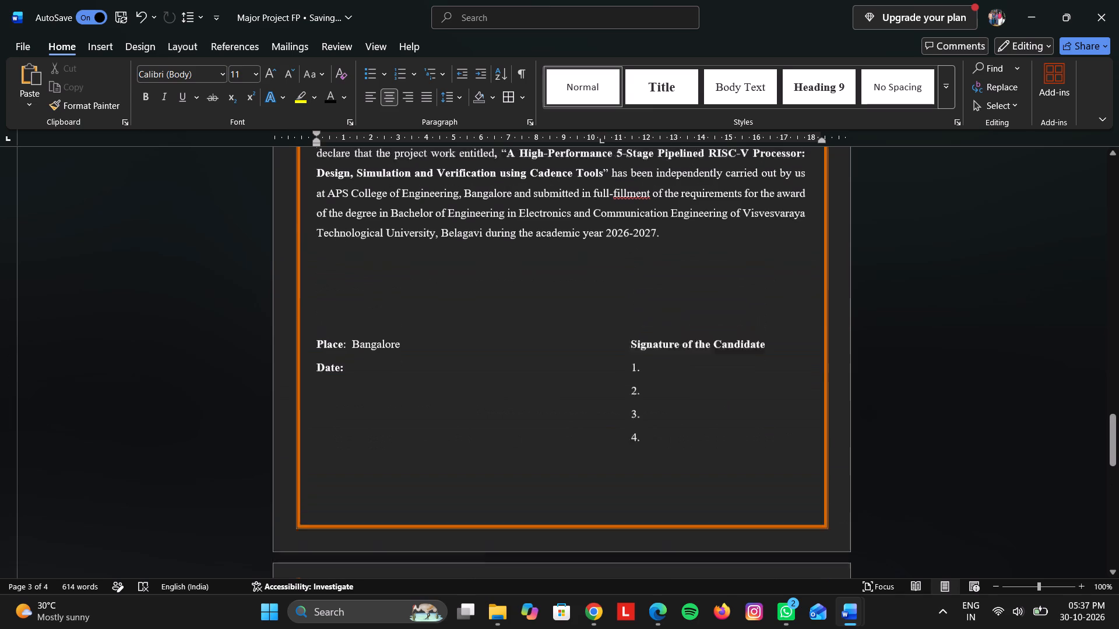
scroll(724, 468, "up", 10)
scroll(724, 468, "down", 5)
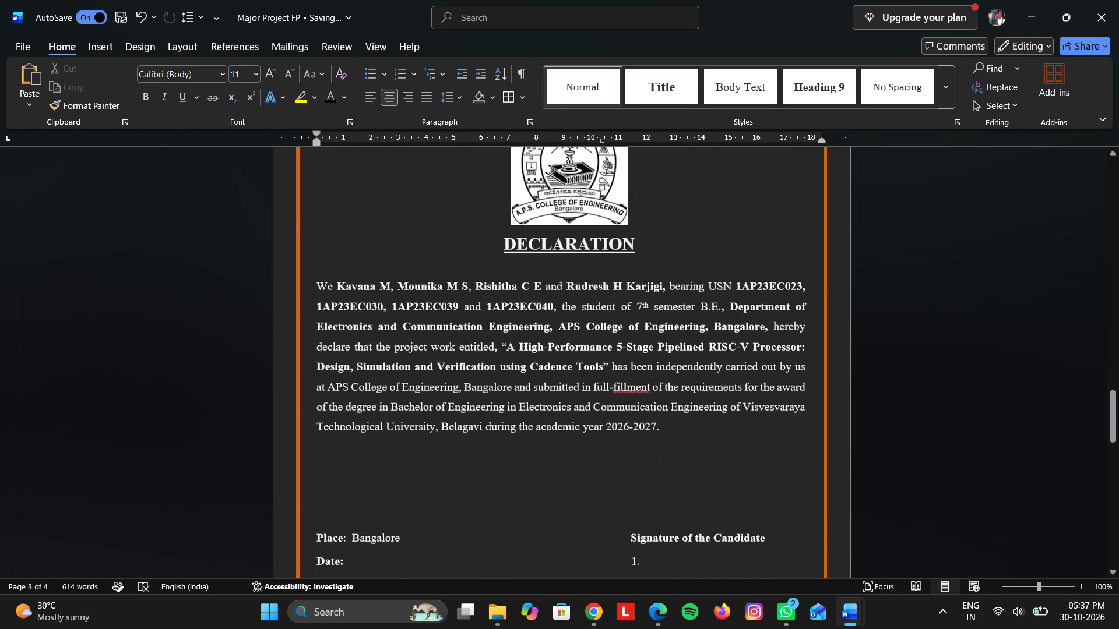
scroll(724, 468, "down", 11)
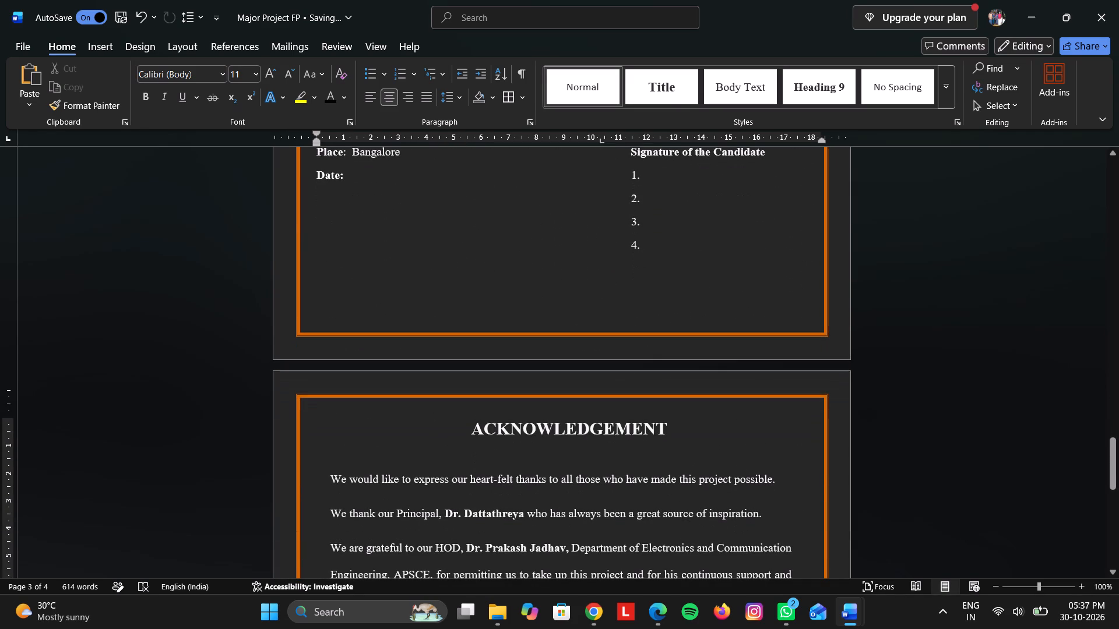
Review the acknowledgement page's paragraphs and the candidate table beneath them.
scroll(715, 464, "down", 9)
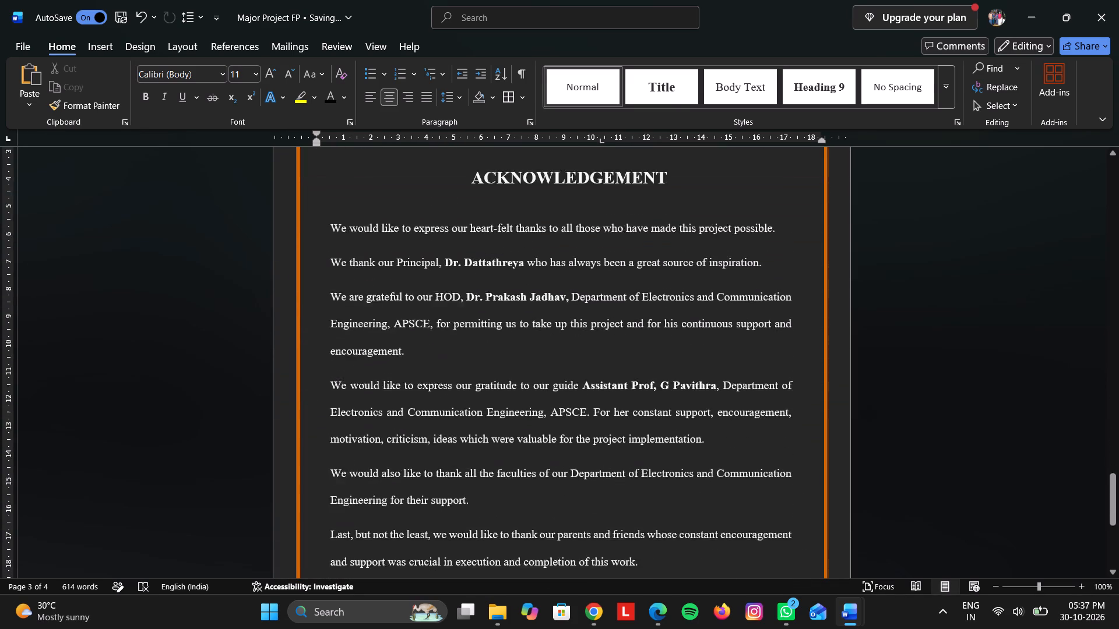
scroll(715, 464, "down", 10)
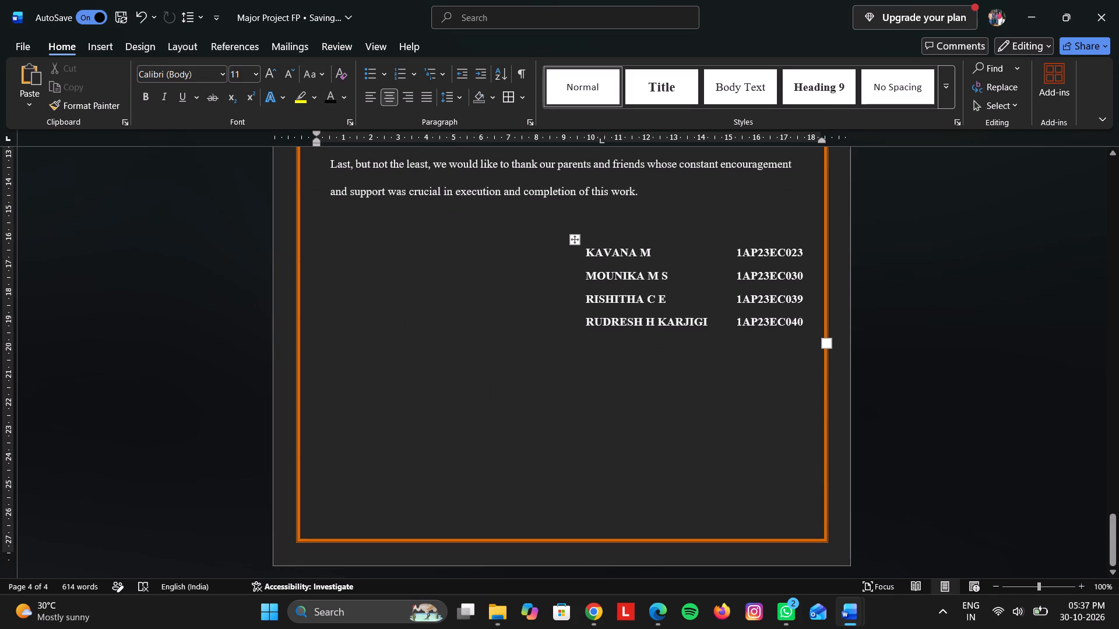
left_click(452, 249)
scroll(439, 424, "down", 12)
scroll(439, 424, "up", 12)
scroll(439, 424, "down", 14)
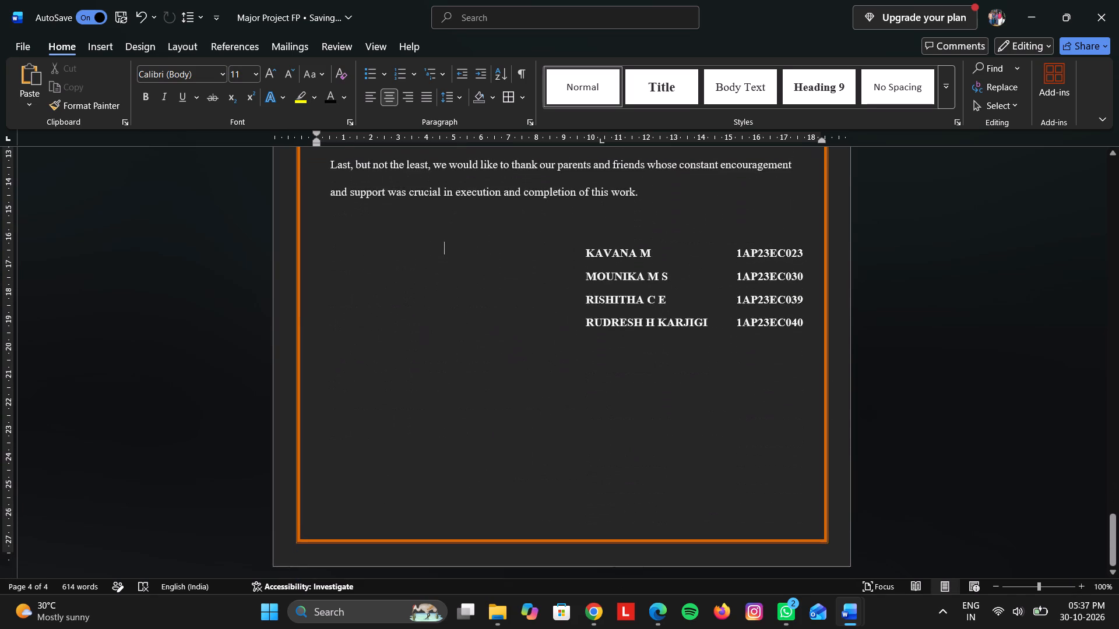
scroll(439, 424, "up", 8)
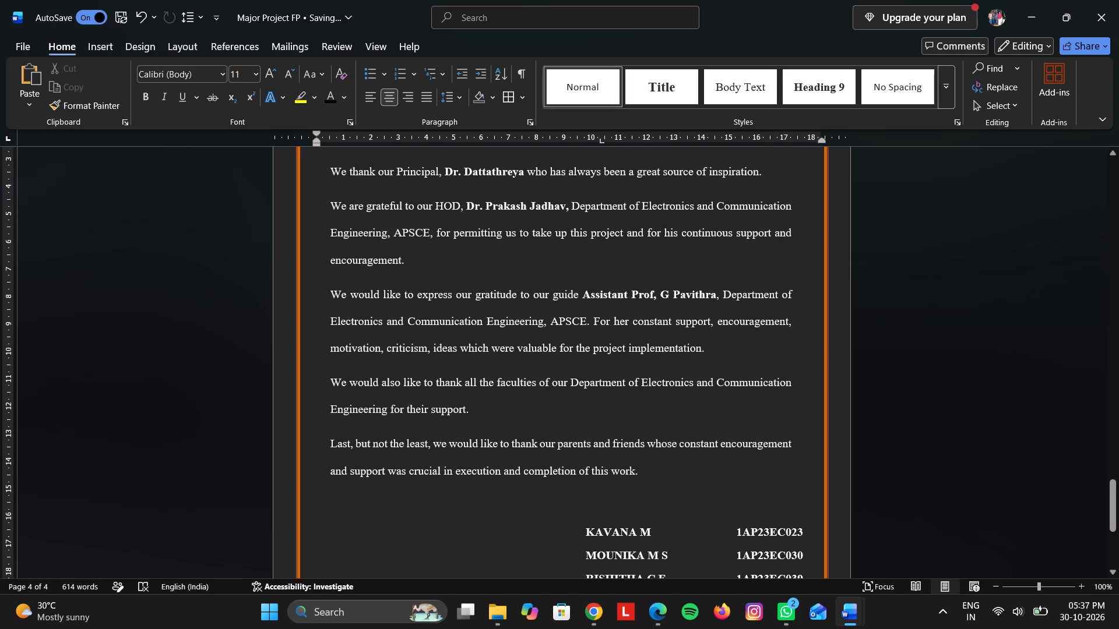
Review the report backwards from the acknowledgement page through the certificate page to the top of the cover page.
scroll(439, 424, "up", 4)
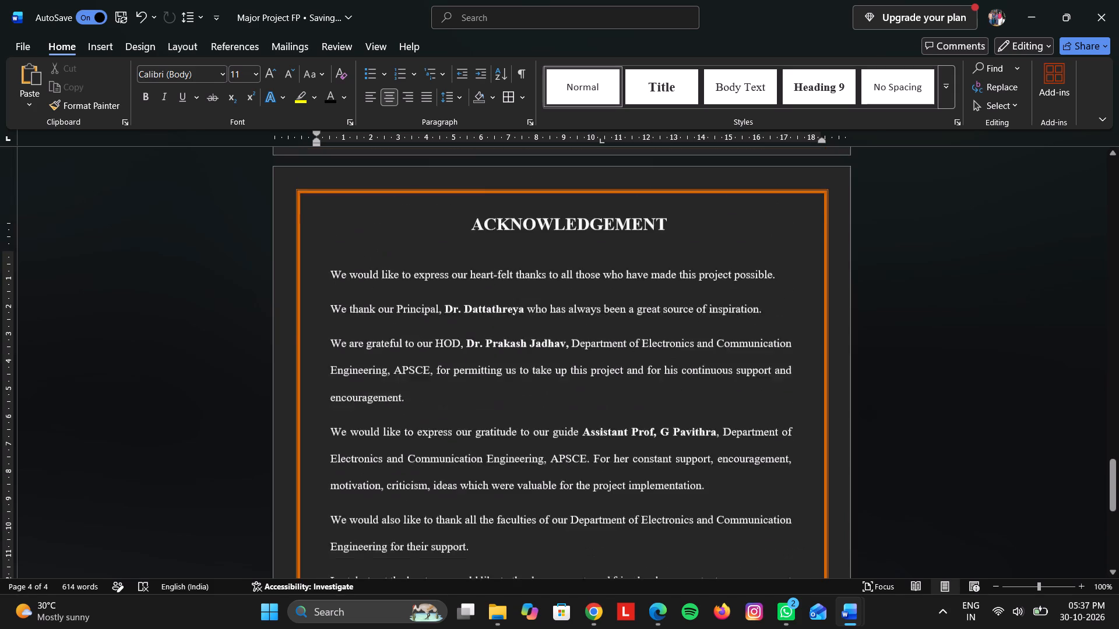
scroll(439, 424, "up", 20)
scroll(439, 424, "up", 12)
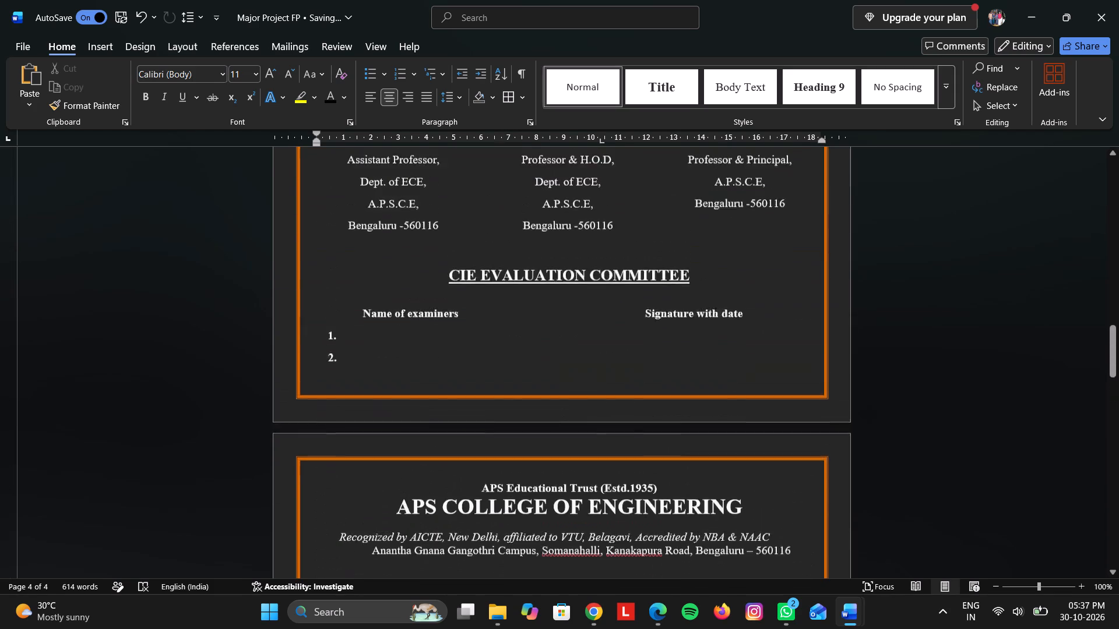
scroll(439, 424, "up", 8)
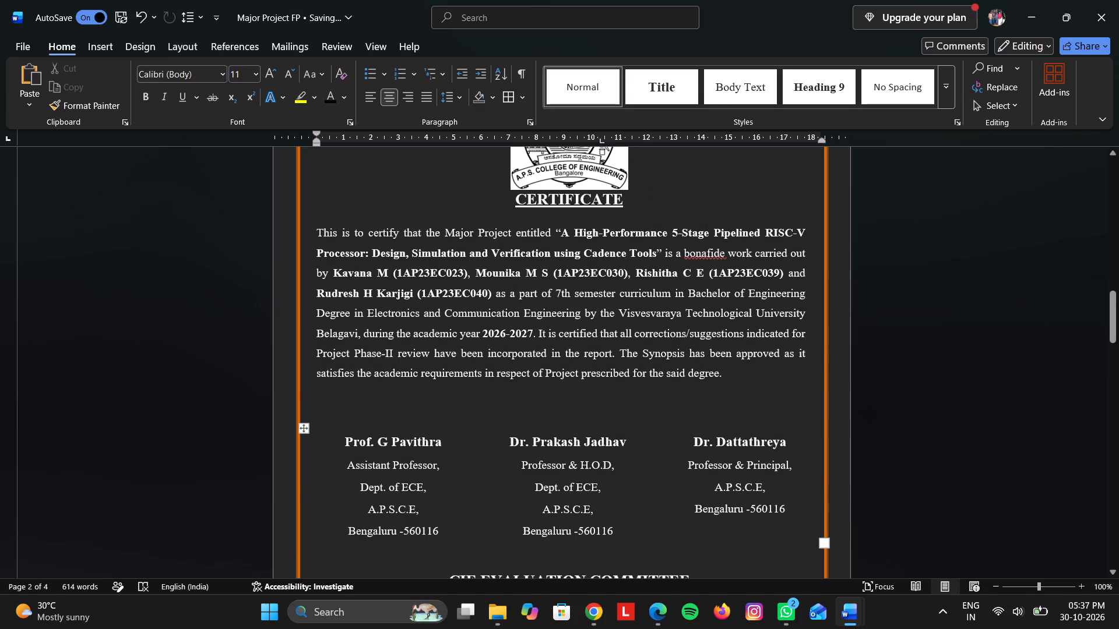
scroll(462, 475, "up", 8)
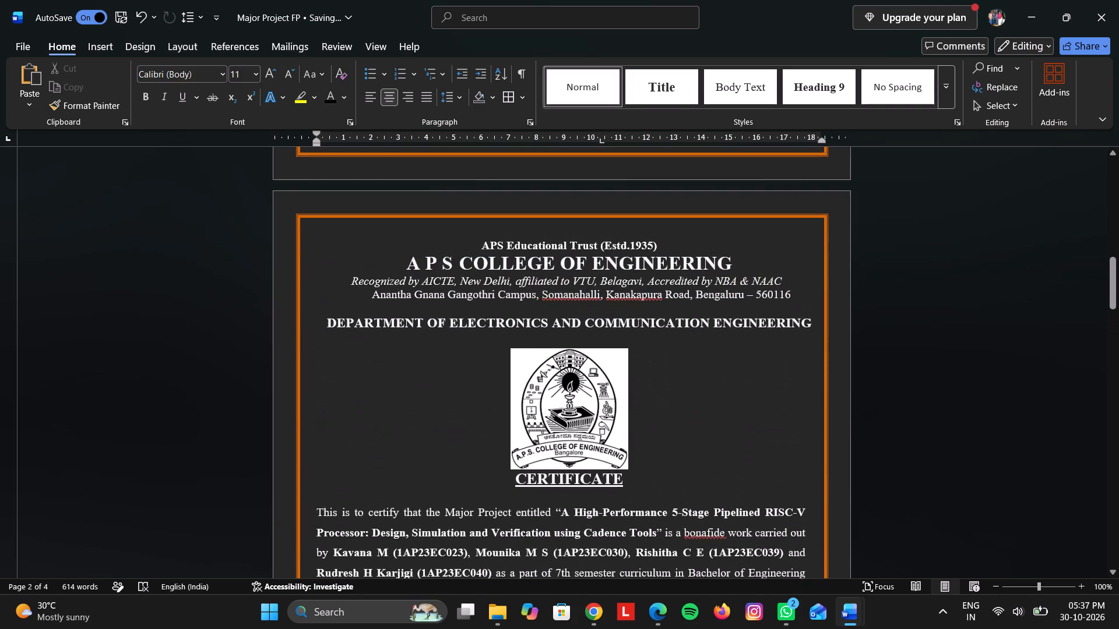
scroll(462, 475, "up", 4)
scroll(526, 383, "up", 4)
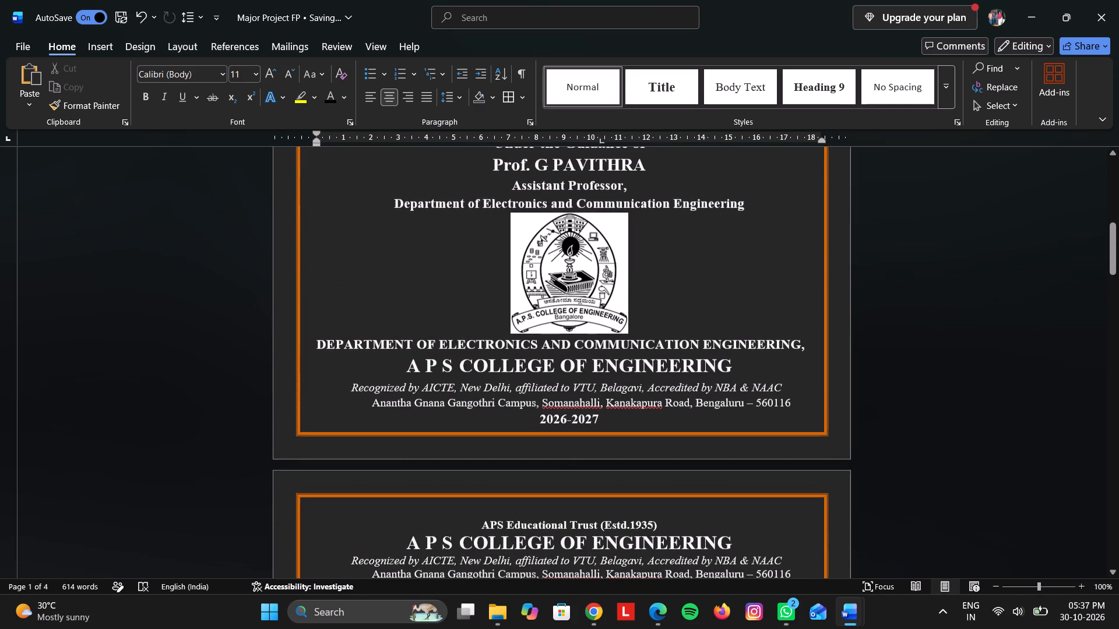
scroll(526, 382, "up", 9)
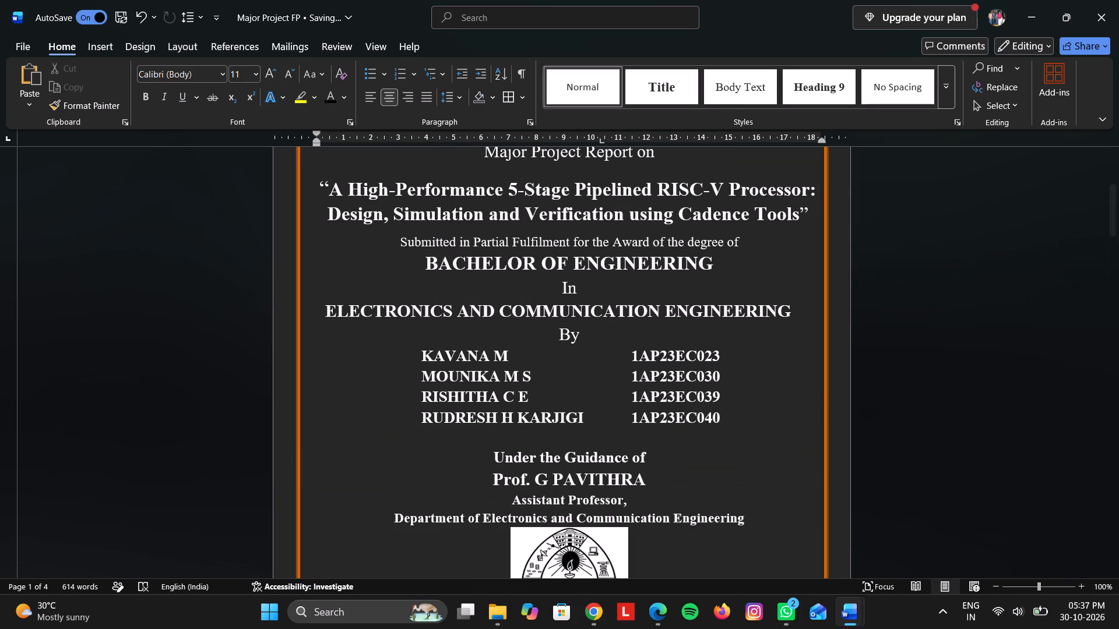
scroll(660, 283, "up", 2)
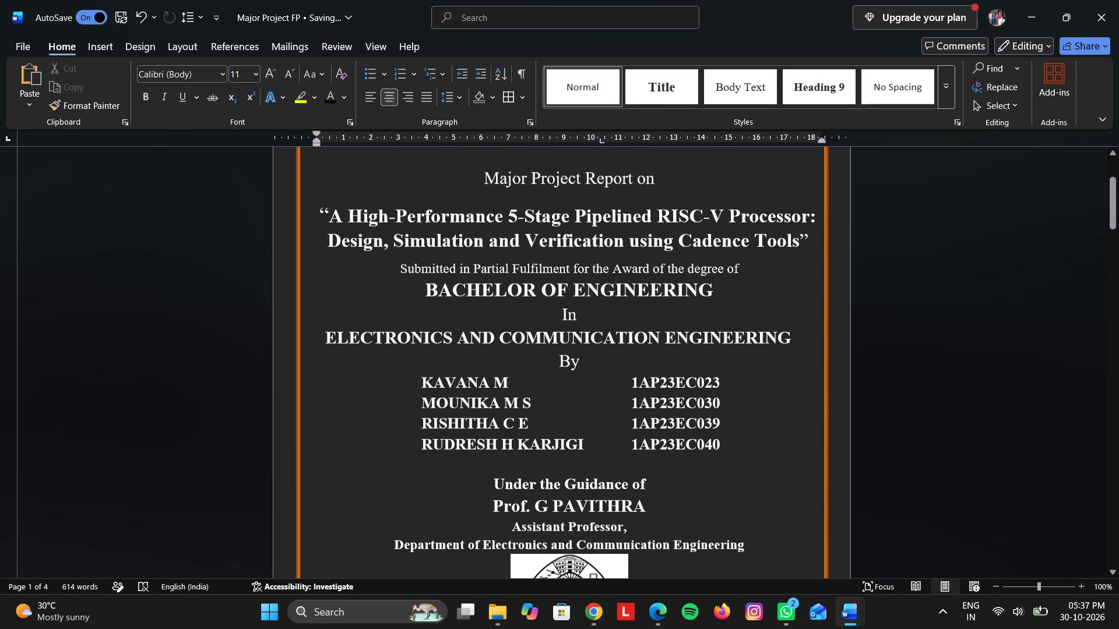
scroll(660, 283, "up", 3)
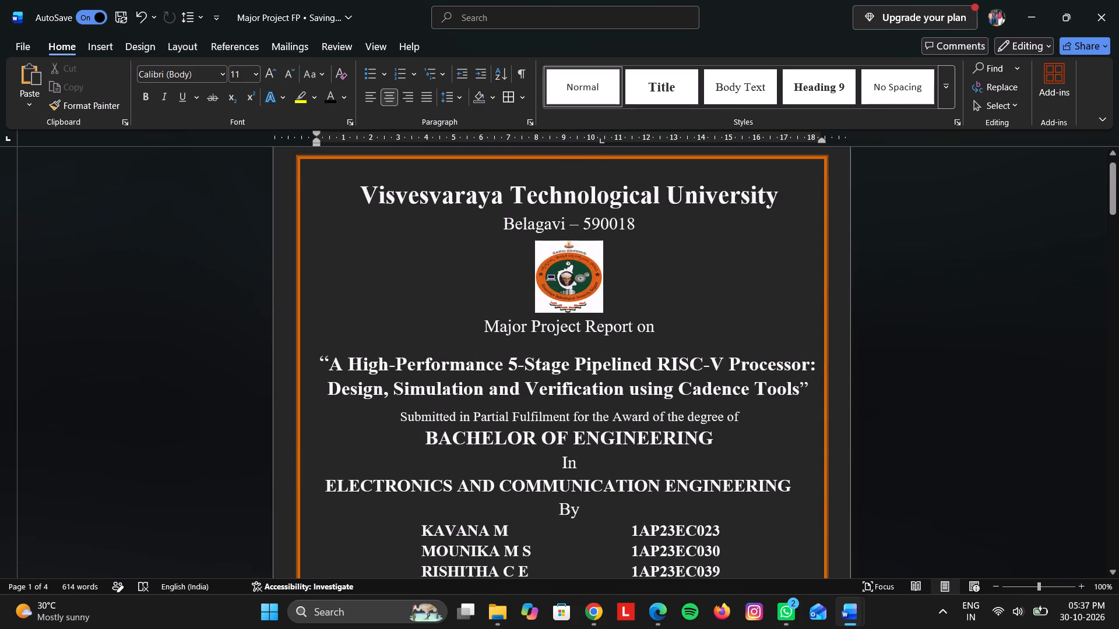
Recheck the cover page's title, candidate list and college details, and the certificate page's heading, body text and signatories.
scroll(582, 283, "down", 8)
scroll(582, 283, "up", 4)
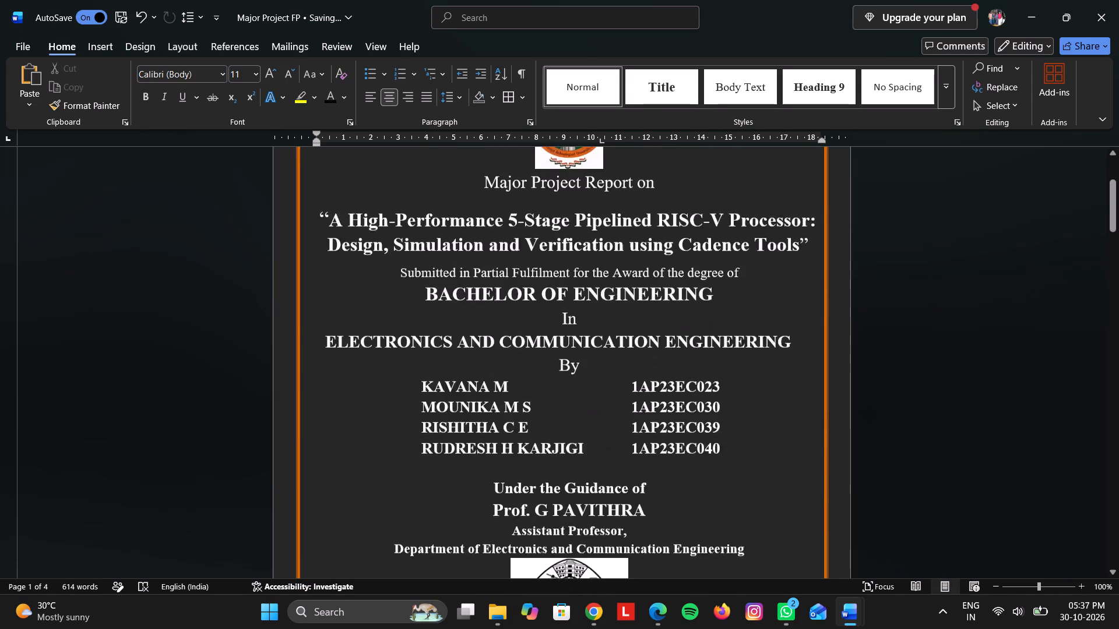
scroll(582, 283, "up", 2)
scroll(581, 283, "down", 14)
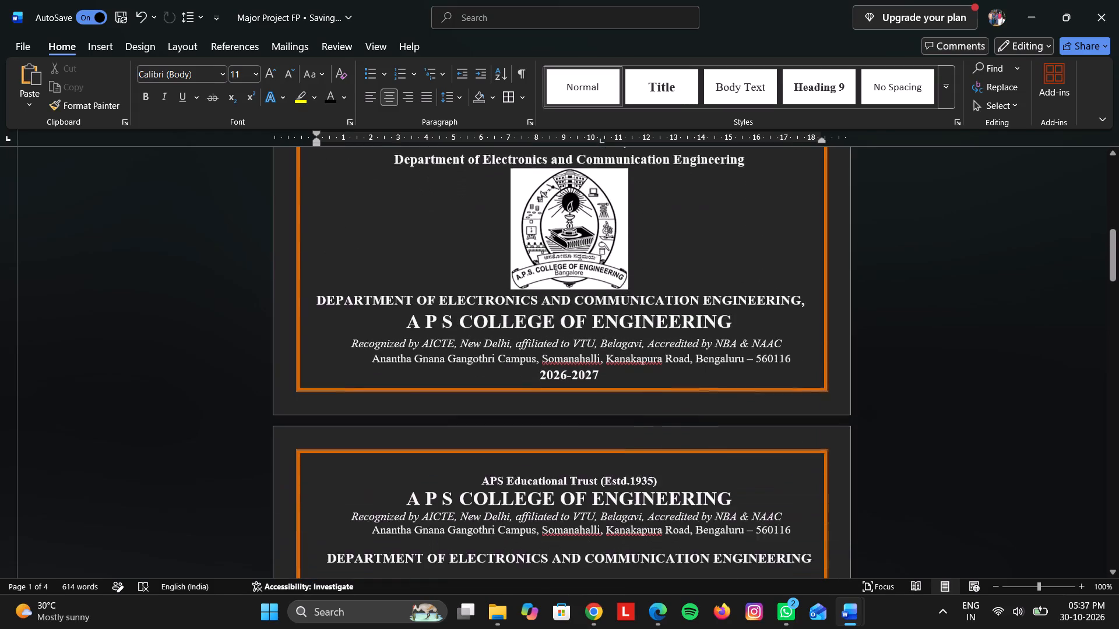
scroll(581, 283, "down", 4)
scroll(581, 283, "up", 4)
scroll(588, 296, "down", 2)
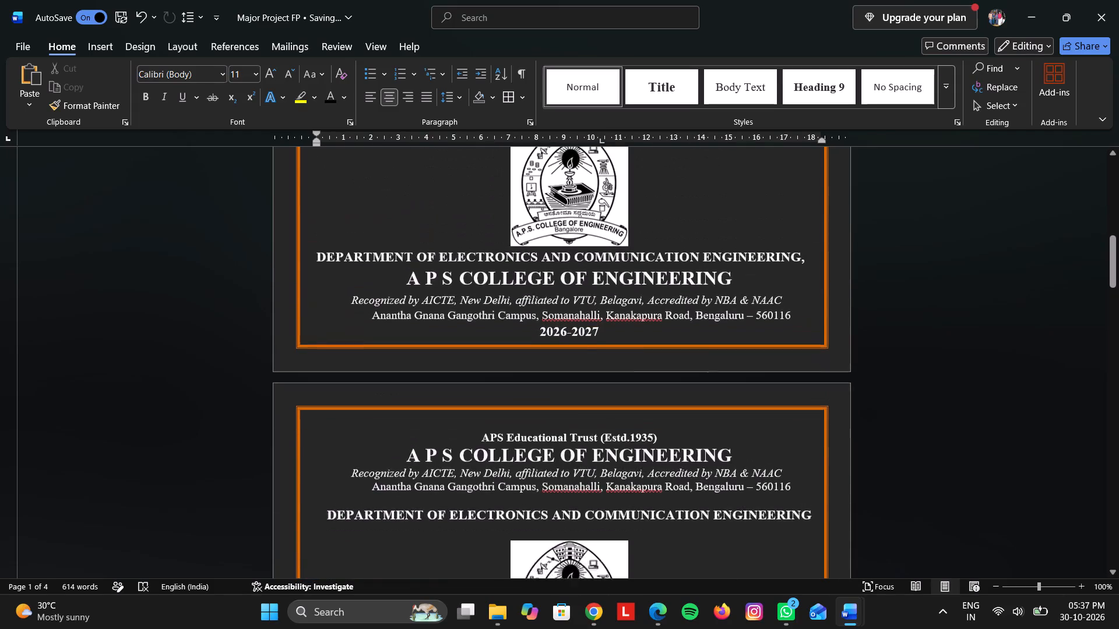
scroll(588, 296, "down", 7)
scroll(588, 296, "up", 1)
scroll(588, 296, "down", 6)
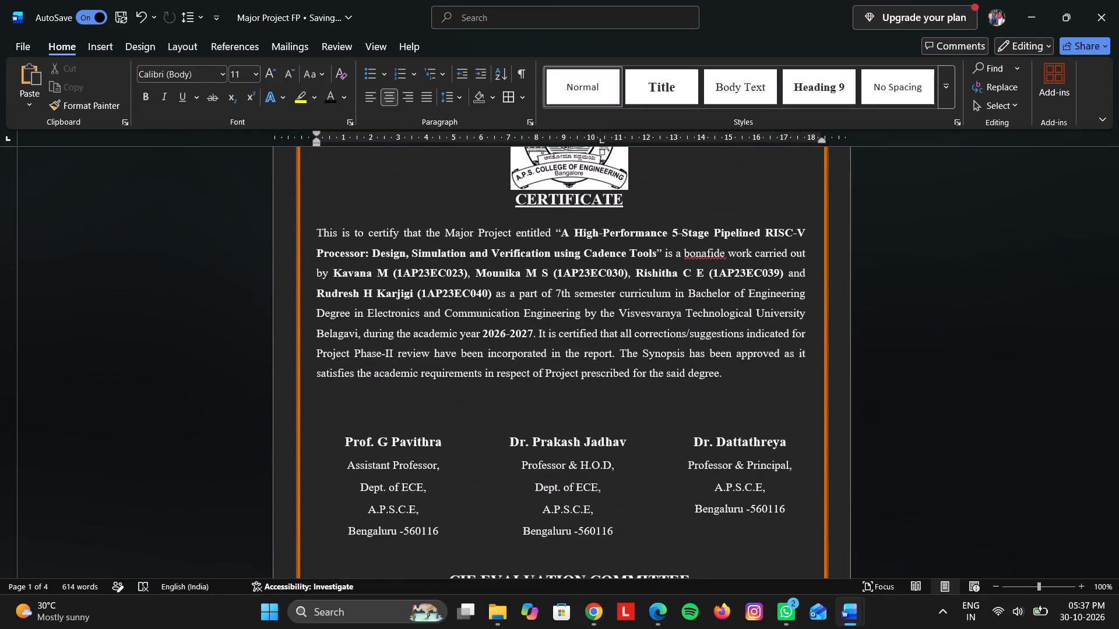
Start saving a copy of the report and browse for its destination folder.
left_click(27, 47)
left_click(78, 245)
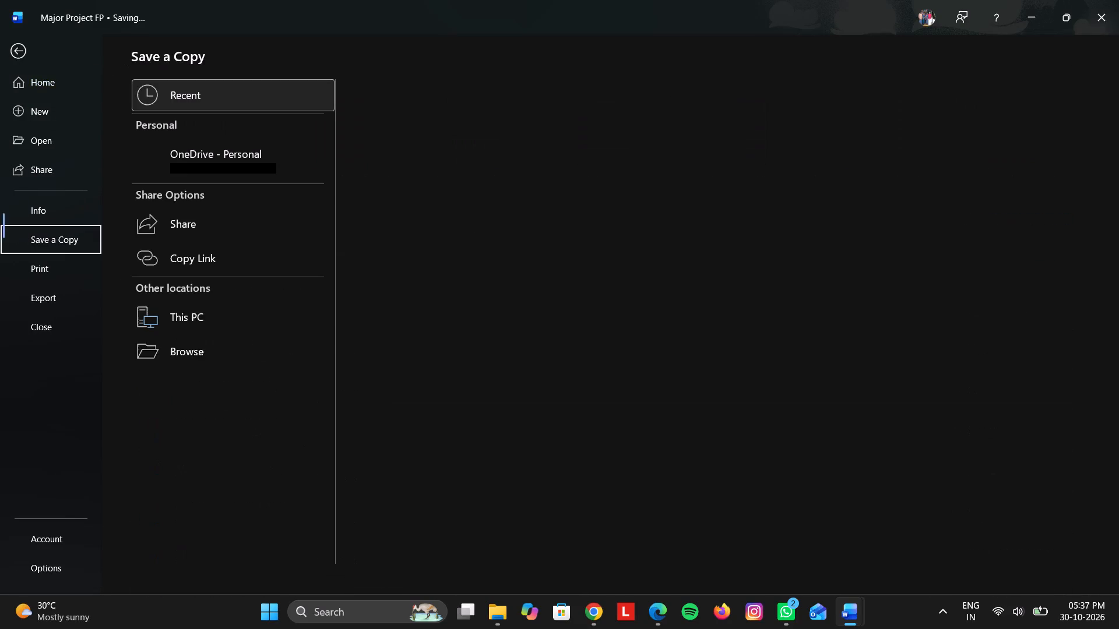
left_click(199, 382)
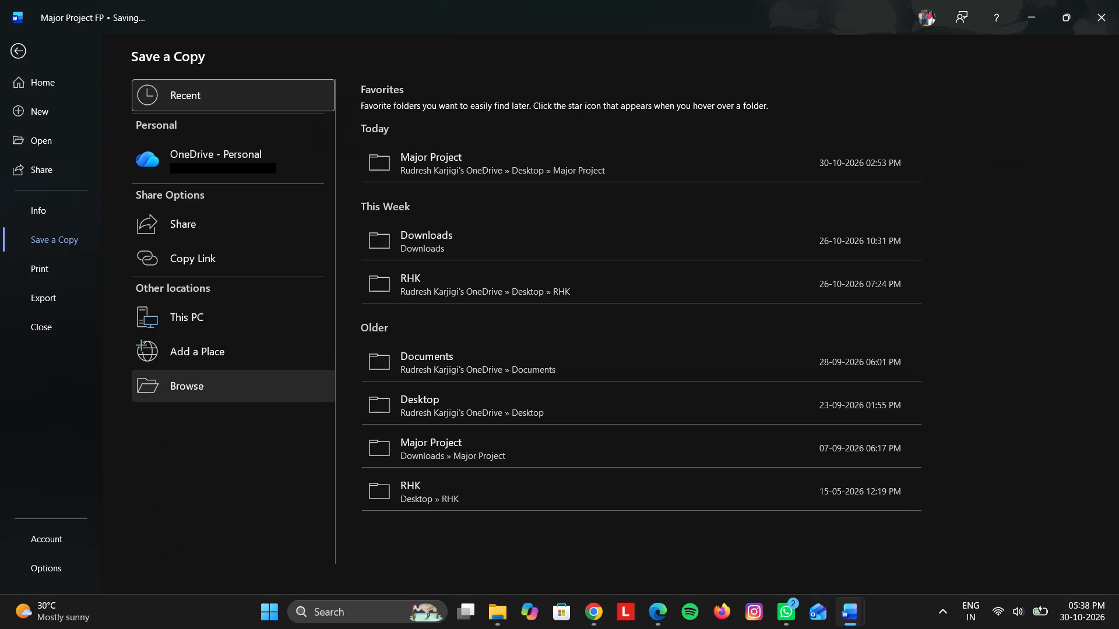
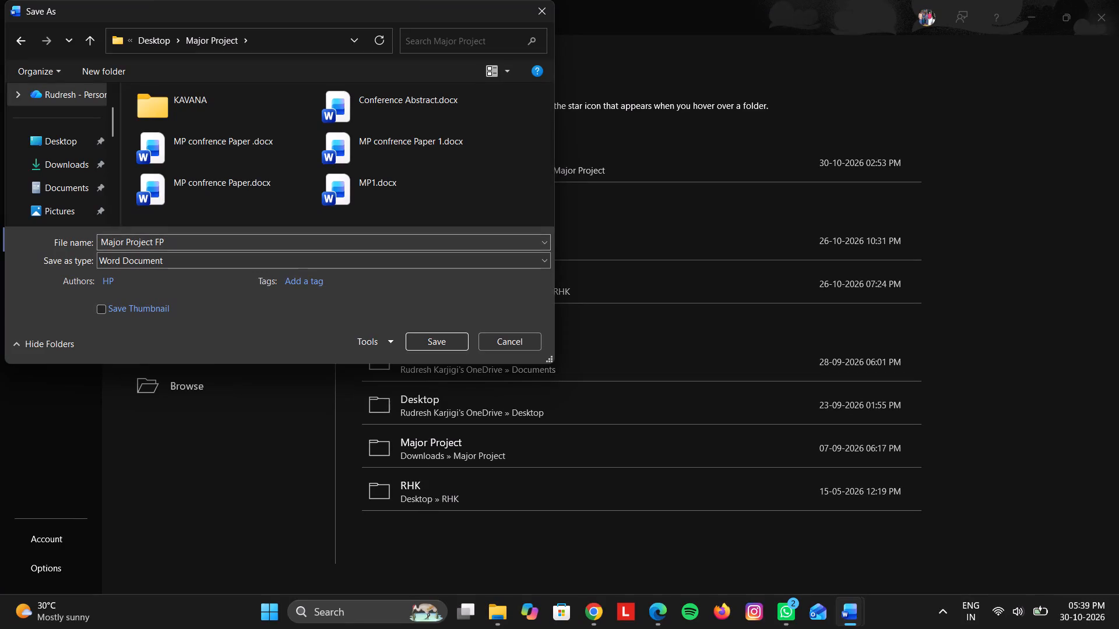
Save the report as Word document "Major Project FP" in the pinned Major Project folder, replacing the existing file of that name.
scroll(50, 133, "down", 2)
left_click(55, 143)
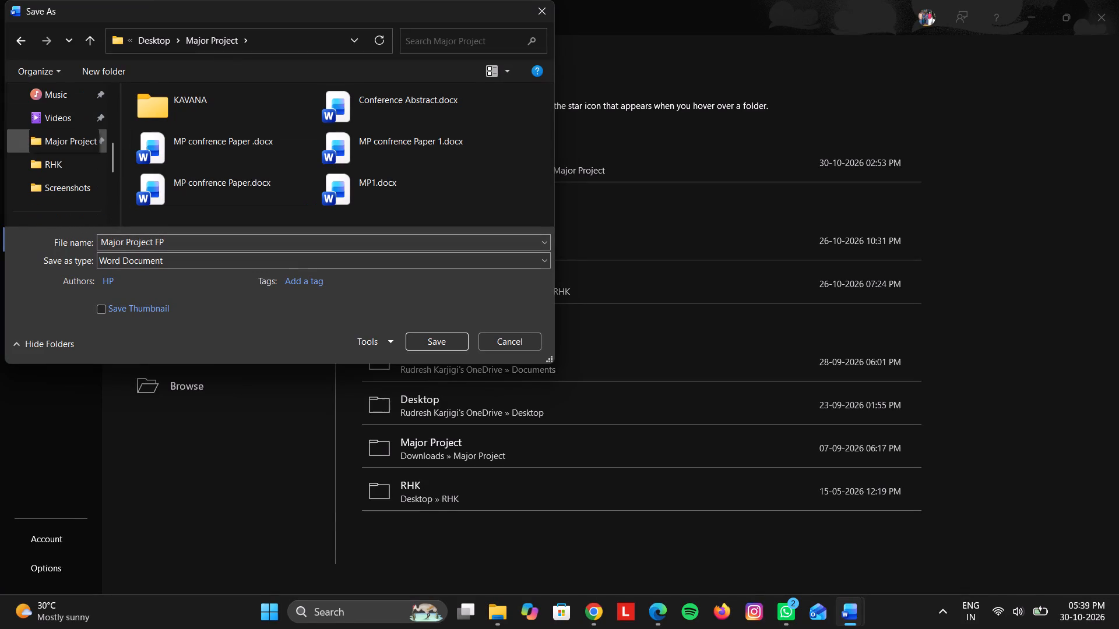
left_click(433, 340)
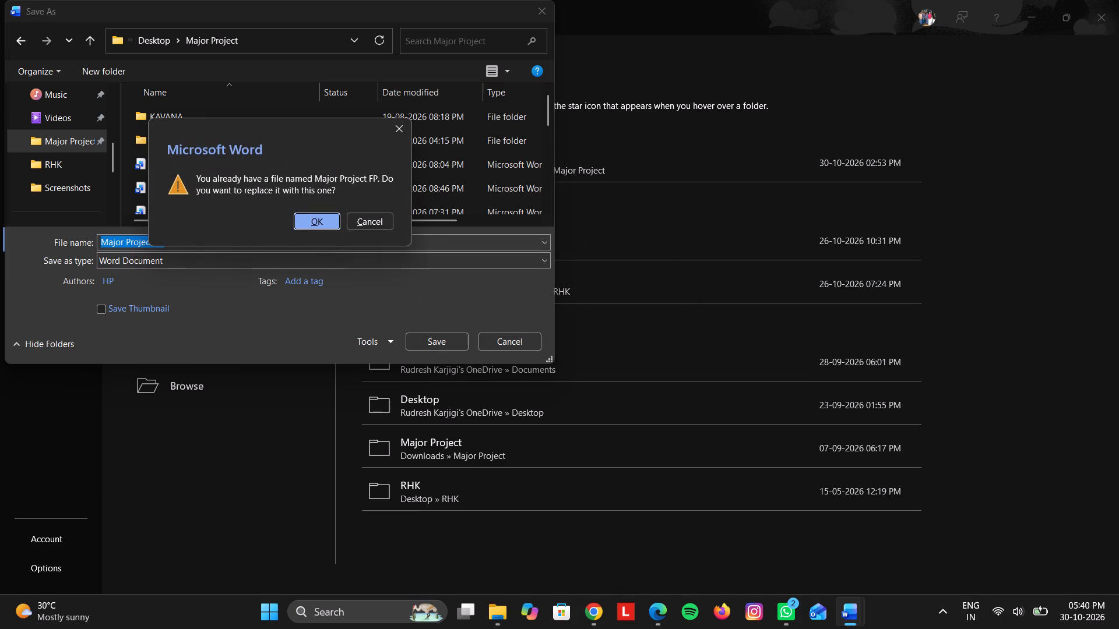
left_click(312, 221)
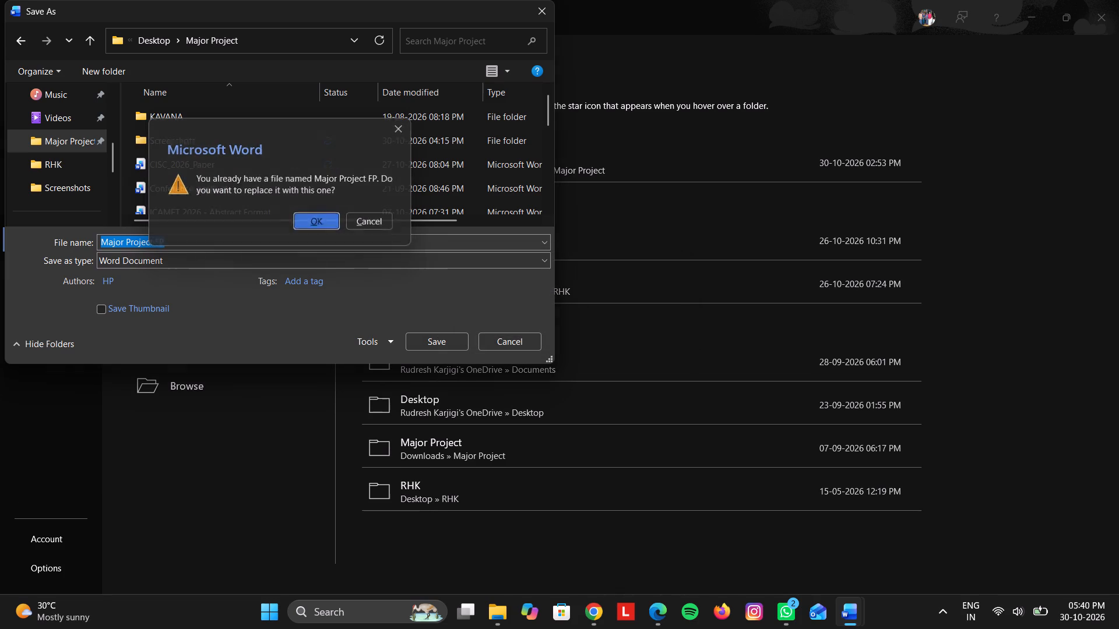
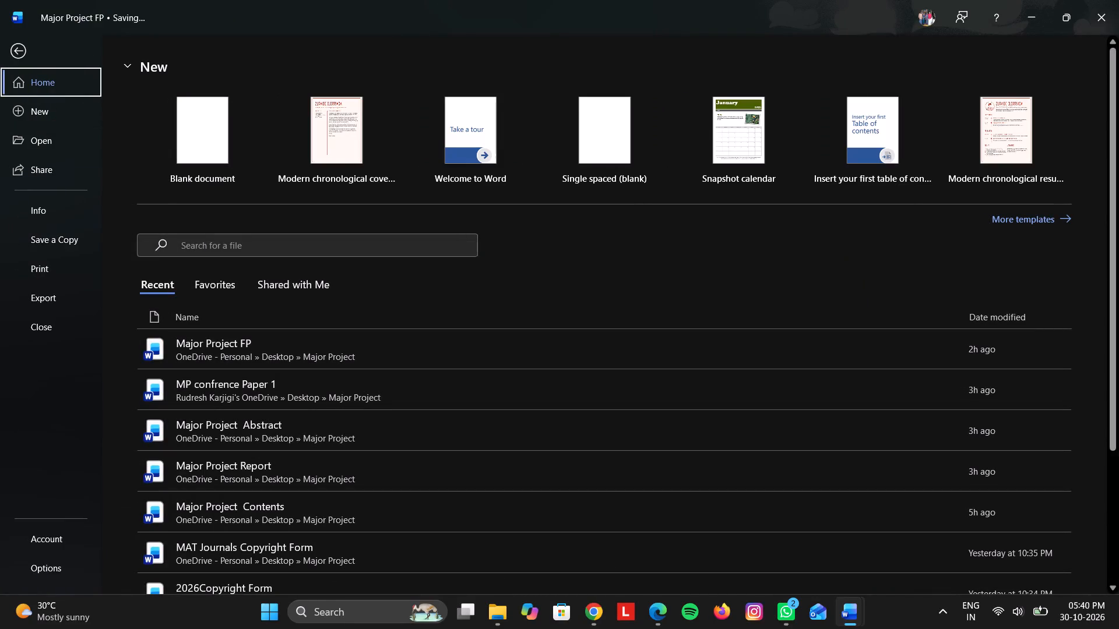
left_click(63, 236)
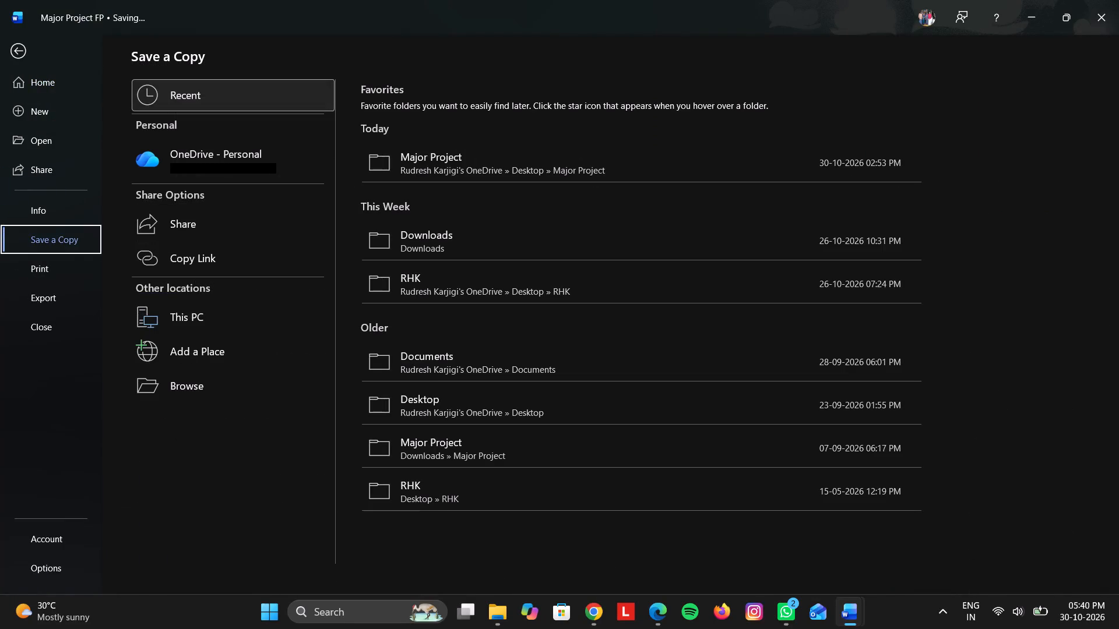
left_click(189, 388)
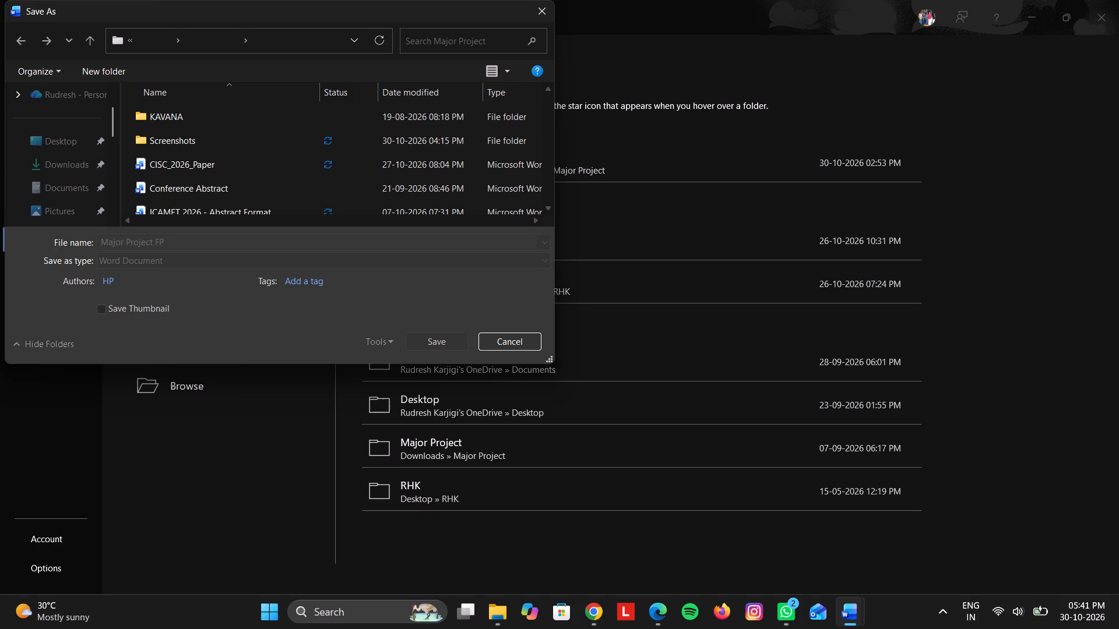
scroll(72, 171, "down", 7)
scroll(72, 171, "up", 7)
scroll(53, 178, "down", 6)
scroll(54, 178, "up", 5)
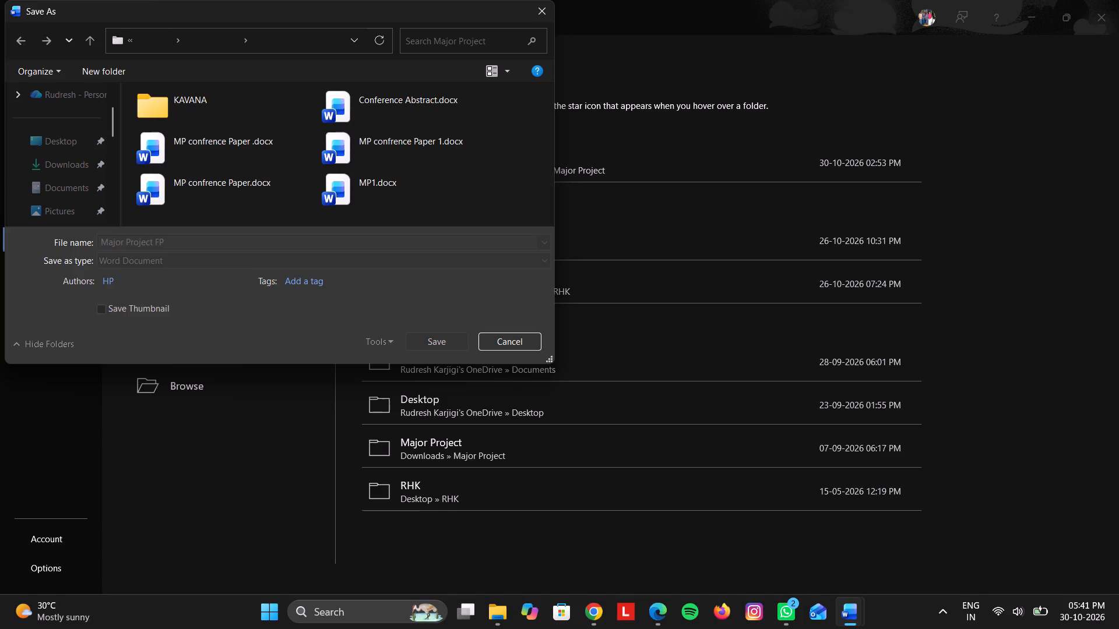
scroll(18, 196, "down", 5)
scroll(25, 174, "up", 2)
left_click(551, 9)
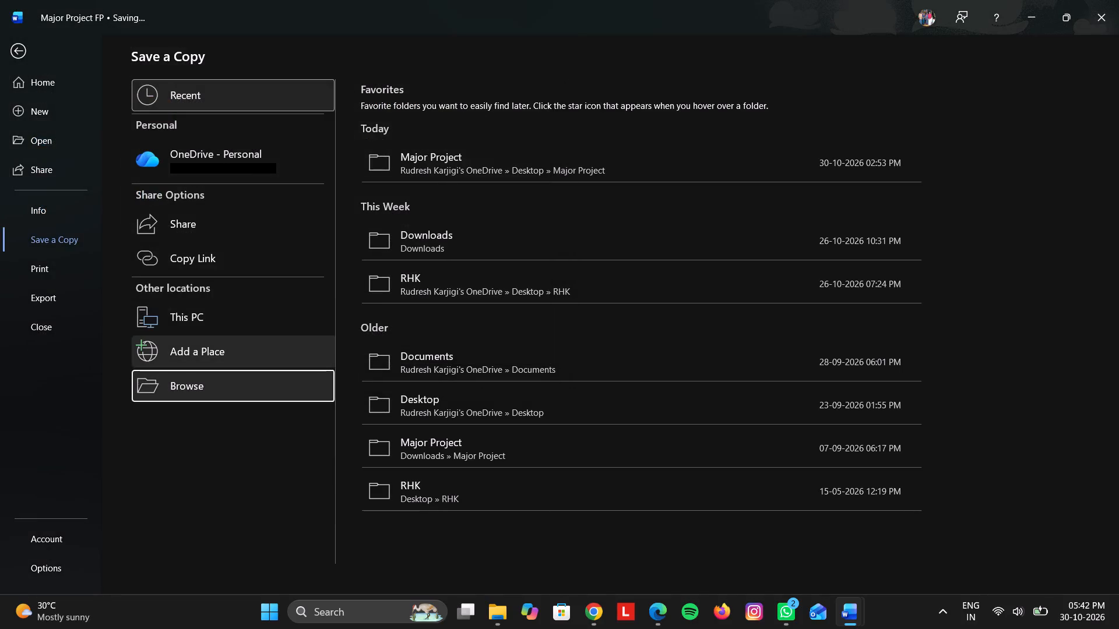
Browse for a destination folder for another copy of the report.
left_click(184, 386)
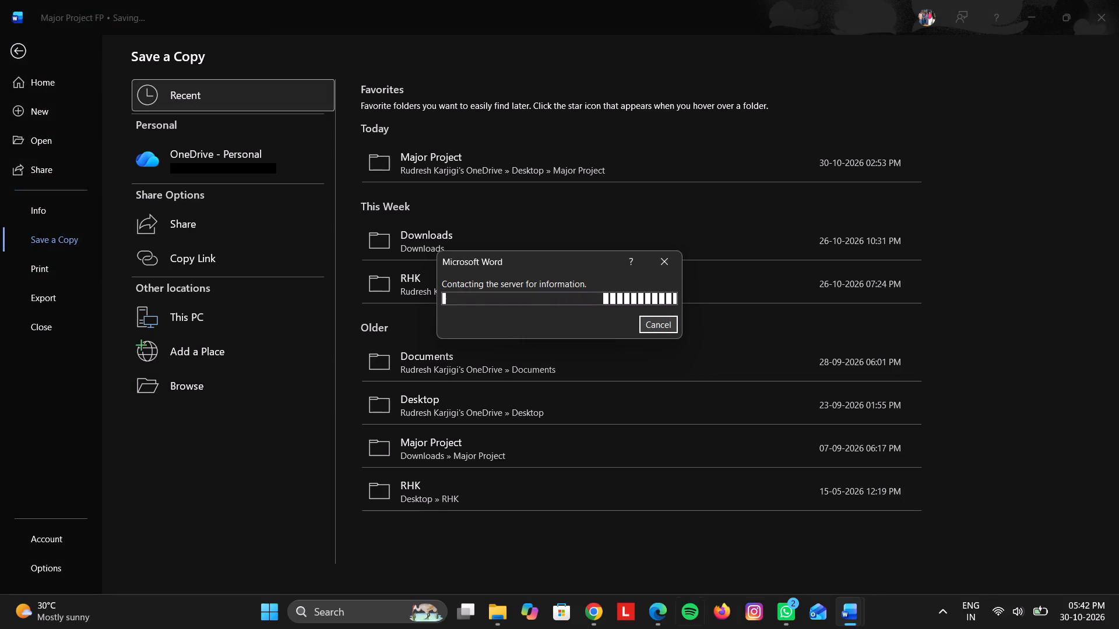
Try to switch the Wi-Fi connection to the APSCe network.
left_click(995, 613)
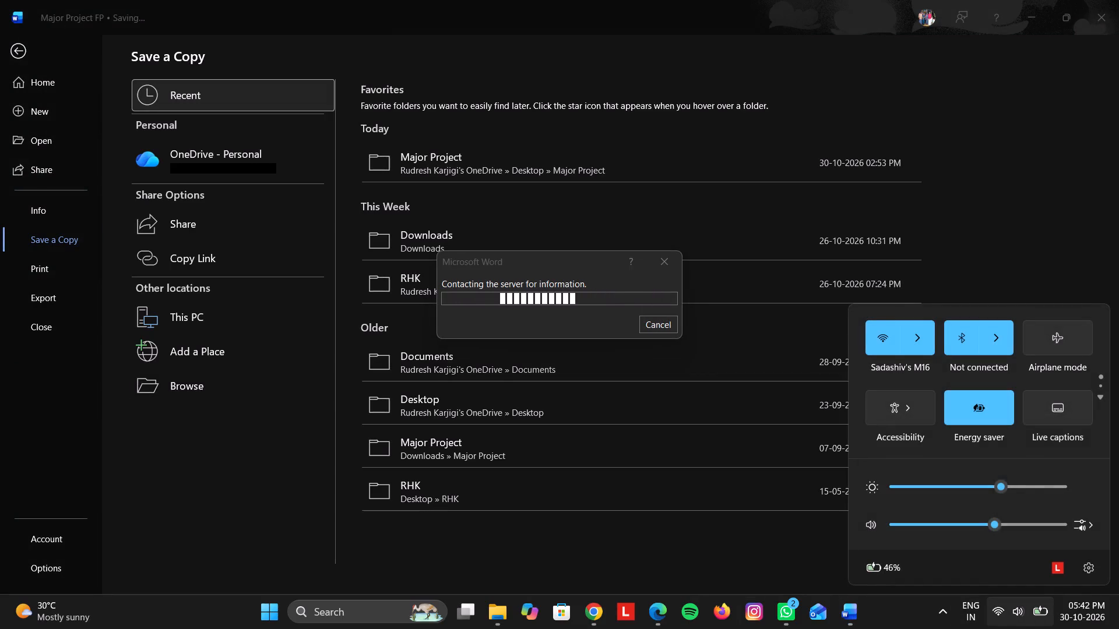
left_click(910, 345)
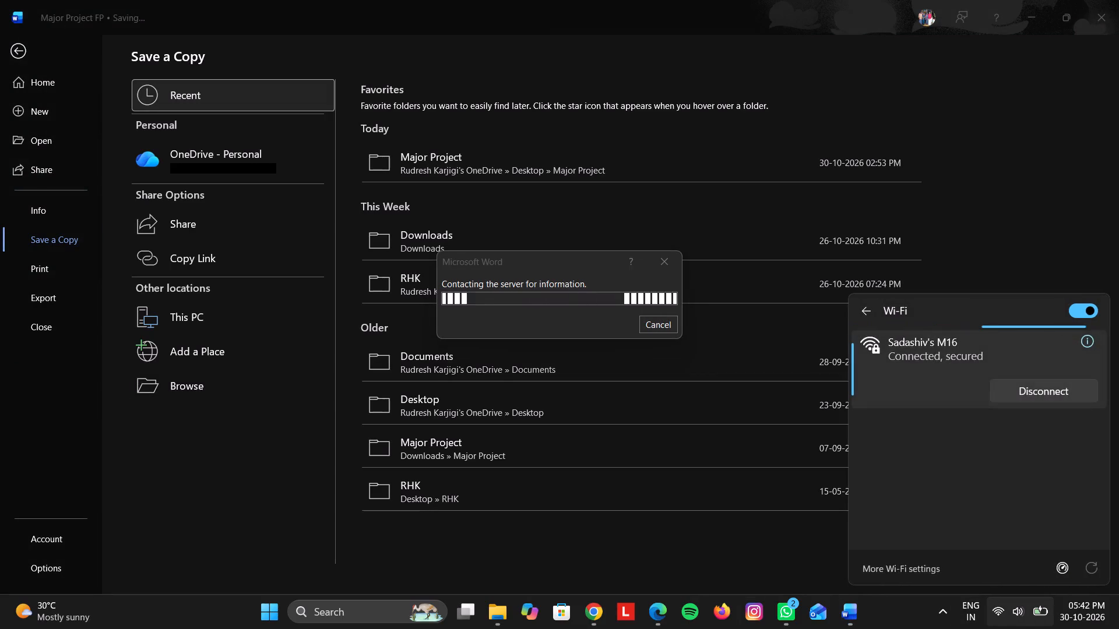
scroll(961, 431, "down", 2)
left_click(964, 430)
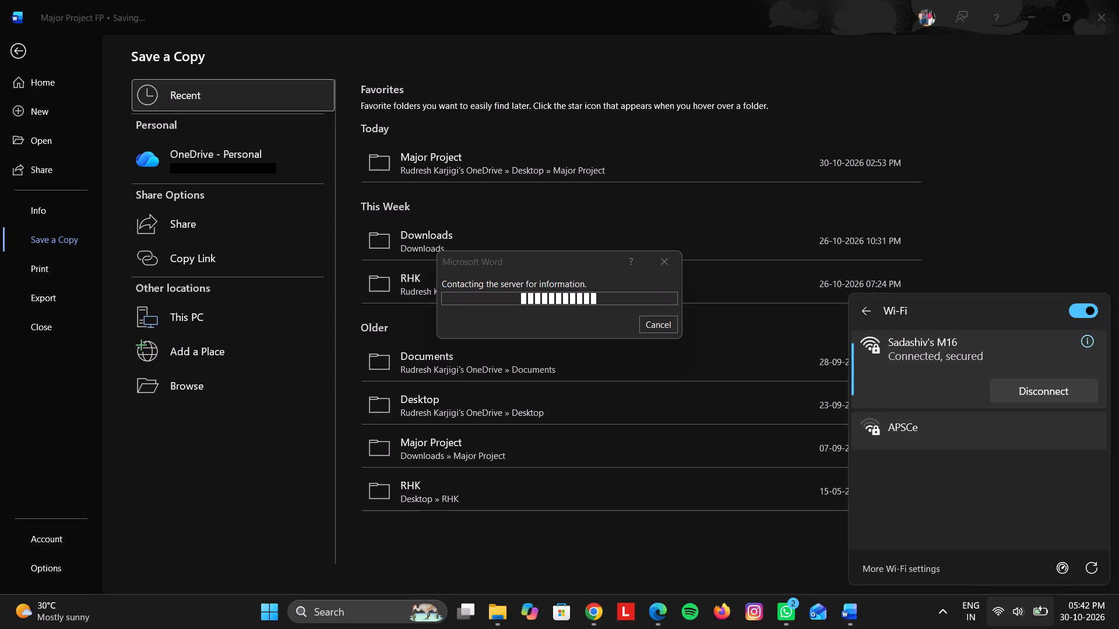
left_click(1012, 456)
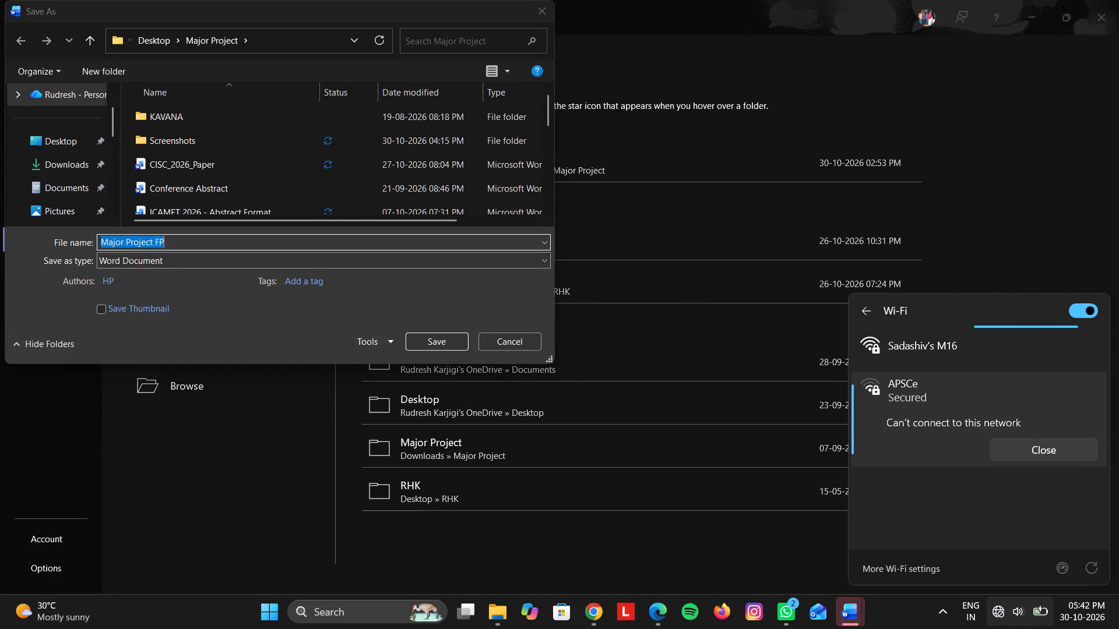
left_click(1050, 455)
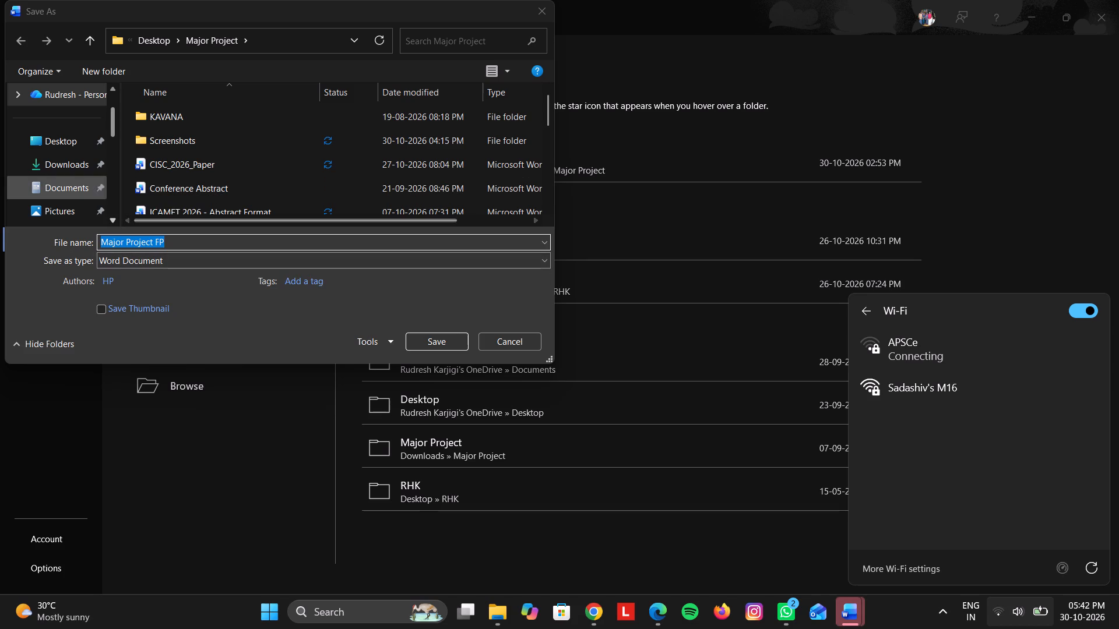
Save the report as Word document "Major Project FP" in the pinned Major Project folder, replacing the existing file of that name.
scroll(69, 174, "down", 2)
left_click(76, 143)
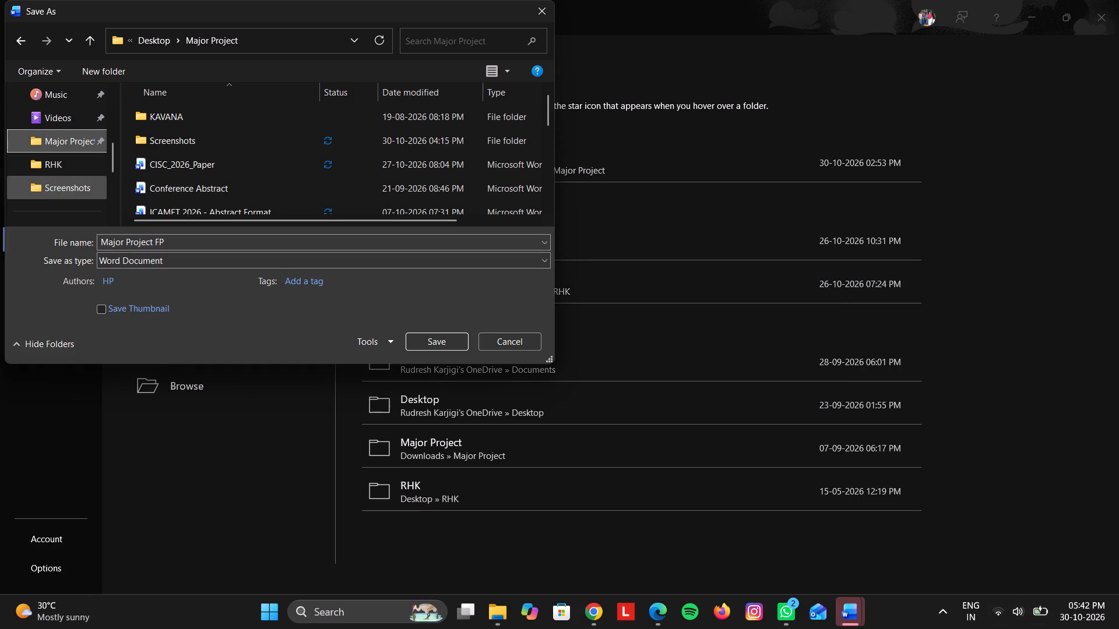
left_click(421, 342)
left_click(318, 216)
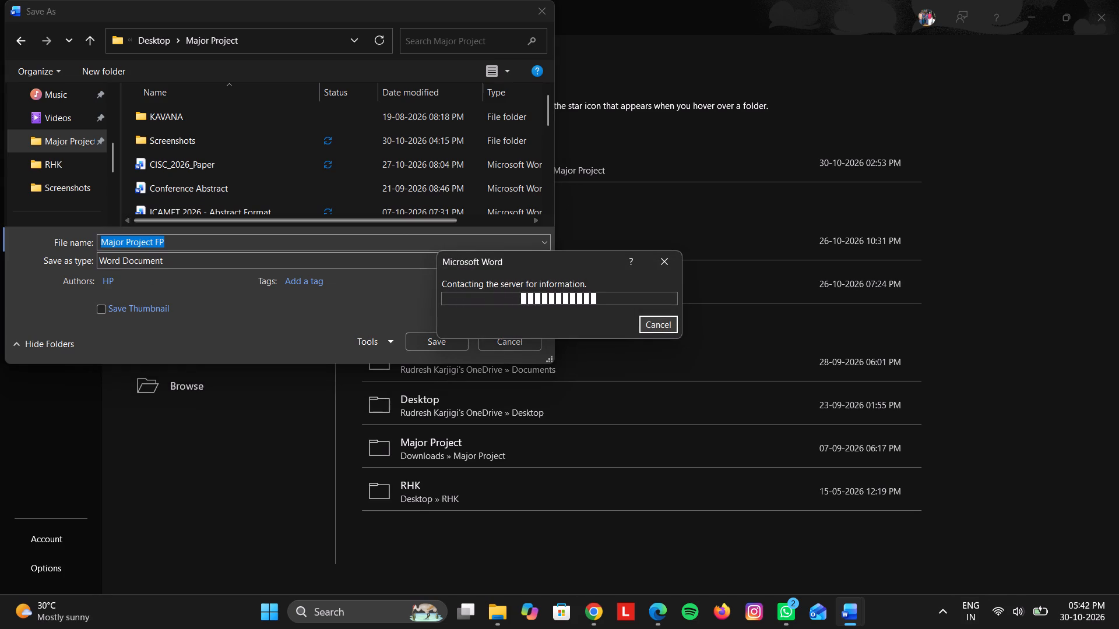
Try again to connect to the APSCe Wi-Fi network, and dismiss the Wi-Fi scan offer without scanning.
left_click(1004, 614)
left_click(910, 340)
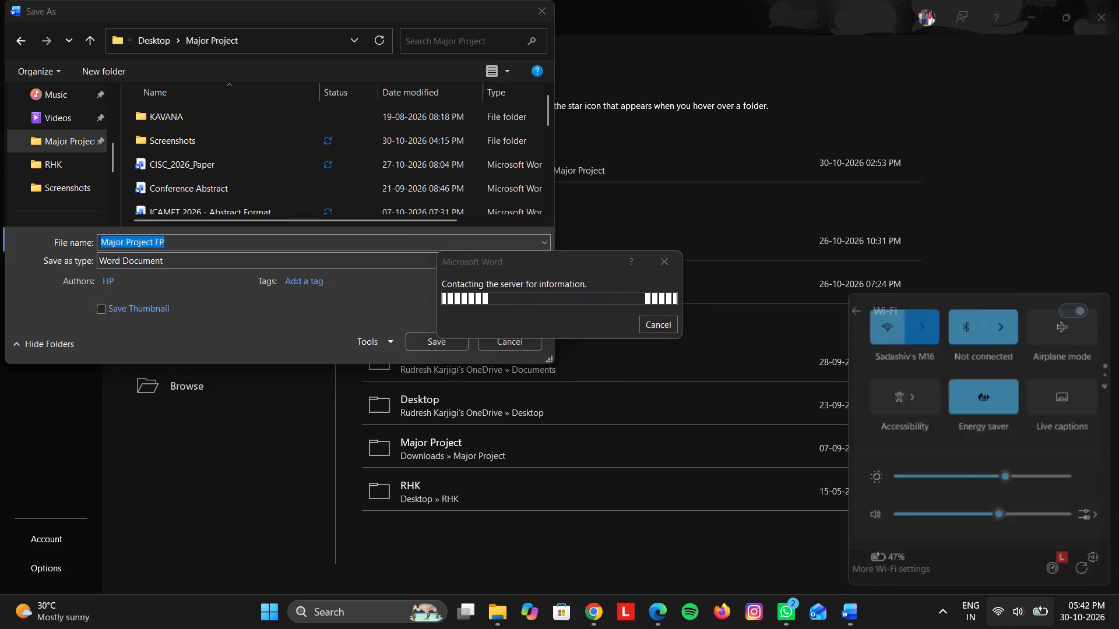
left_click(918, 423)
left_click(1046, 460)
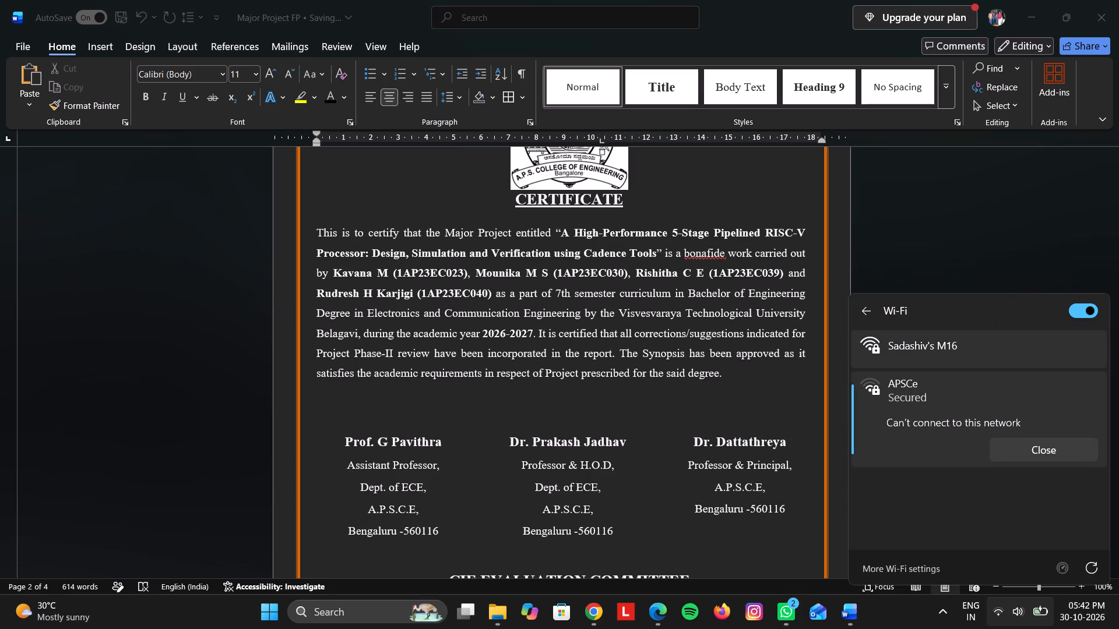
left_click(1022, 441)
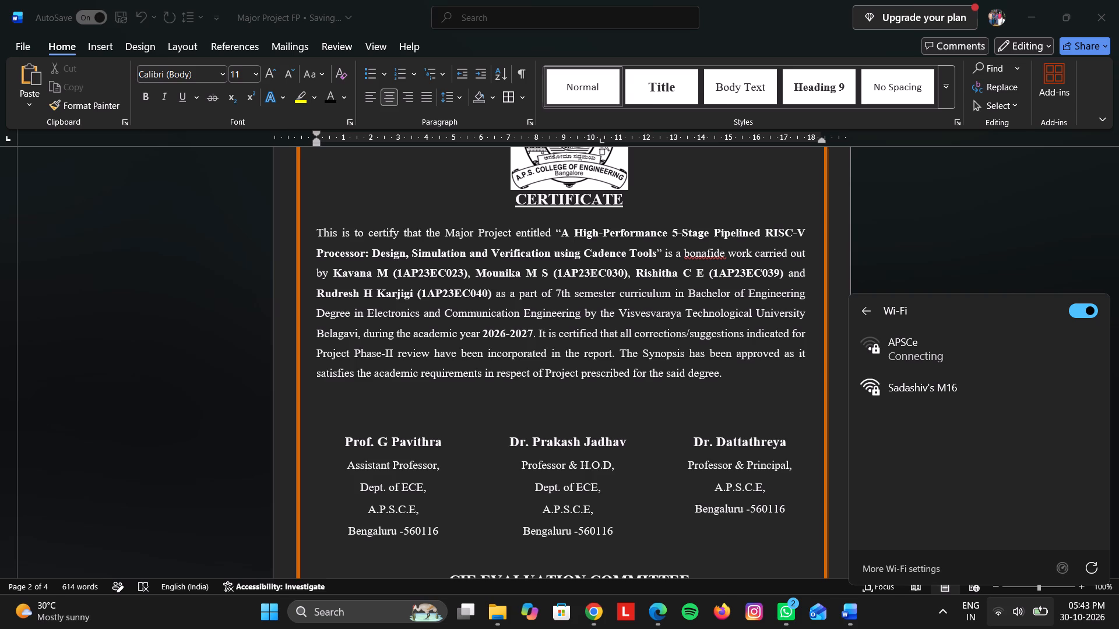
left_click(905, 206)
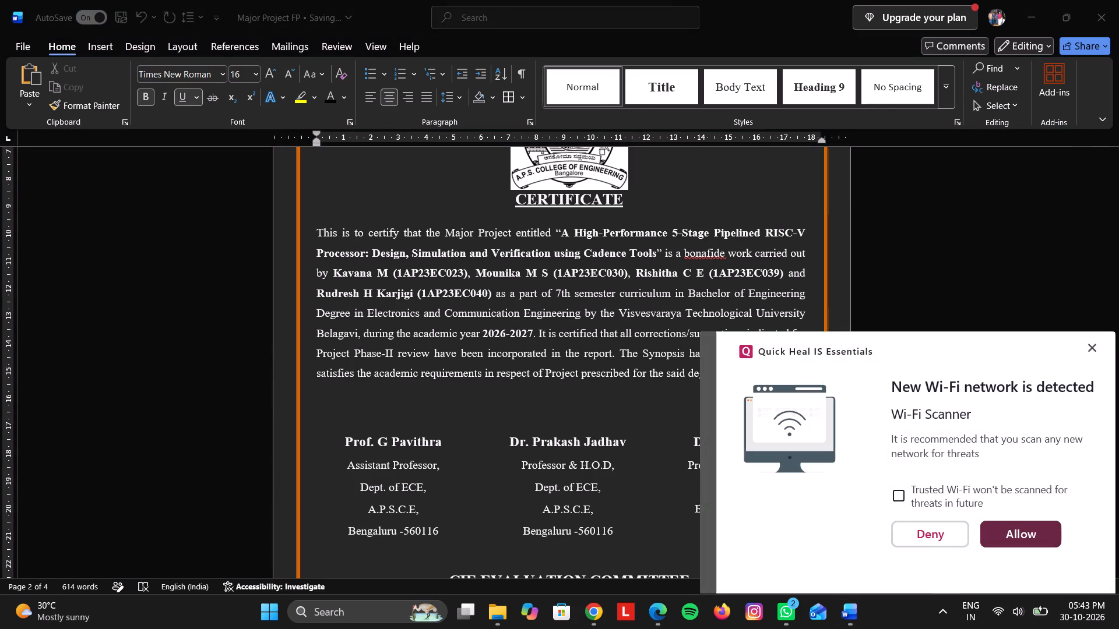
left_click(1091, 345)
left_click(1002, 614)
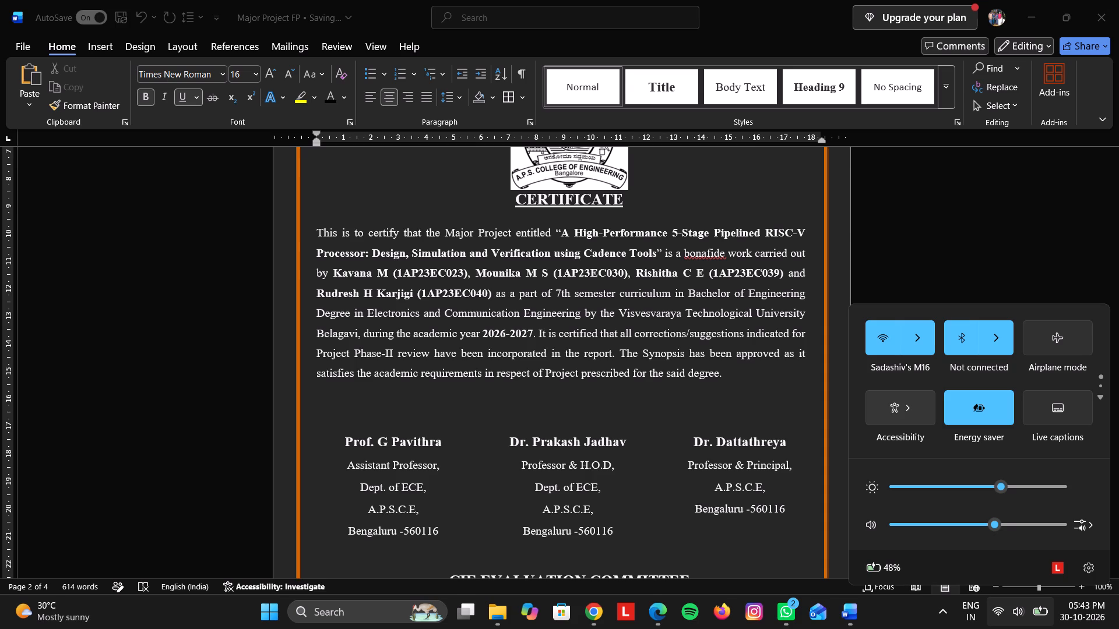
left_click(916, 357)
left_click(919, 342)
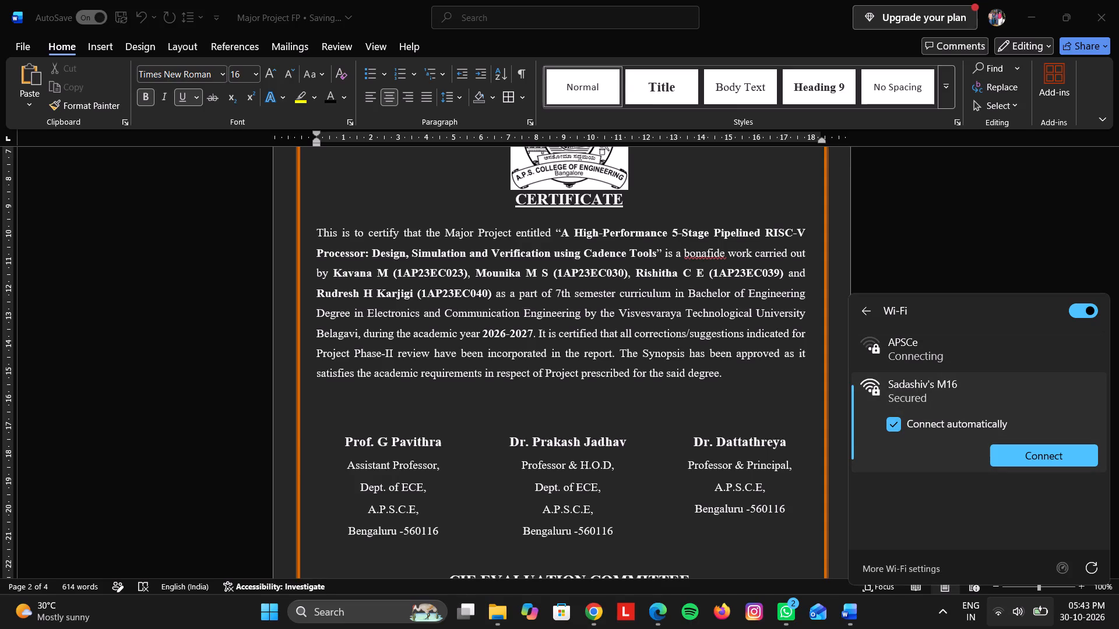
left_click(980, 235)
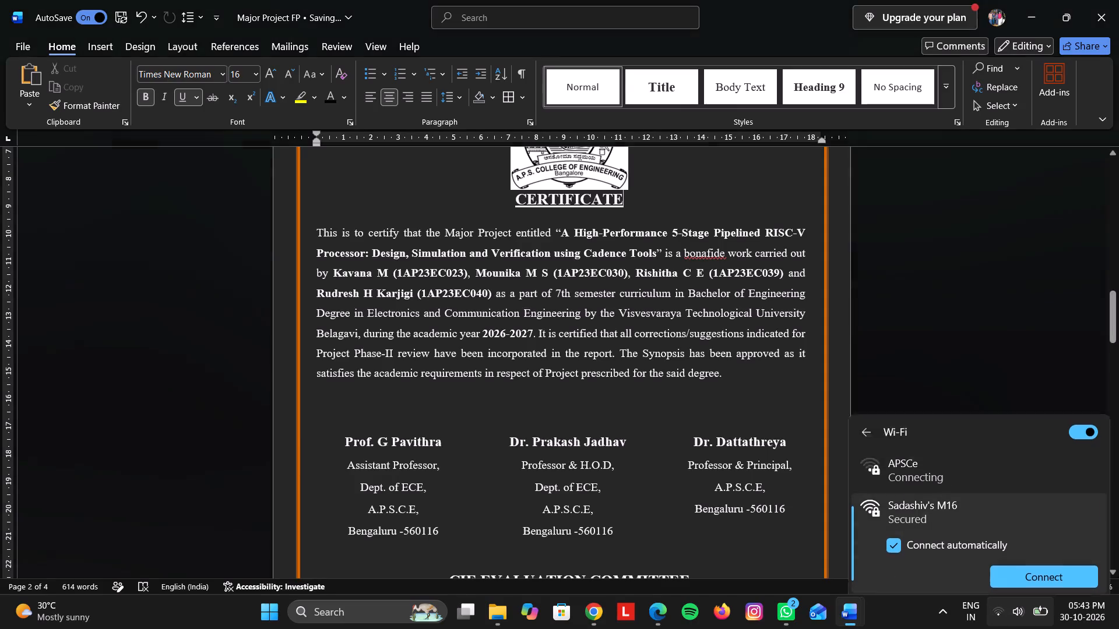
Start saving a copy of the report again and browse for its destination folder.
left_click(9, 47)
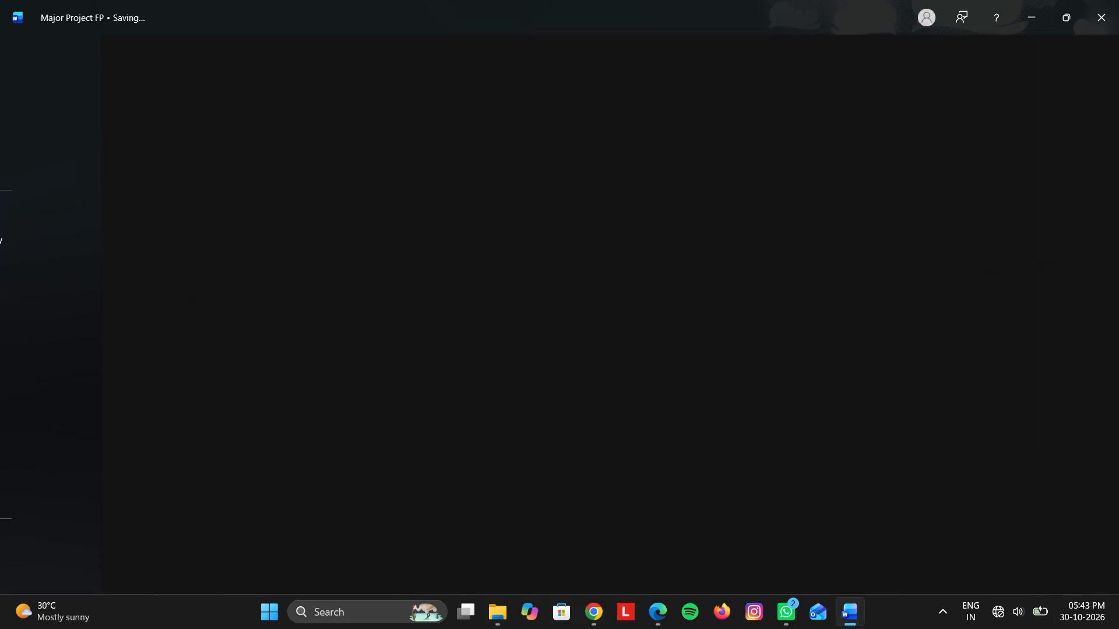
left_click(68, 238)
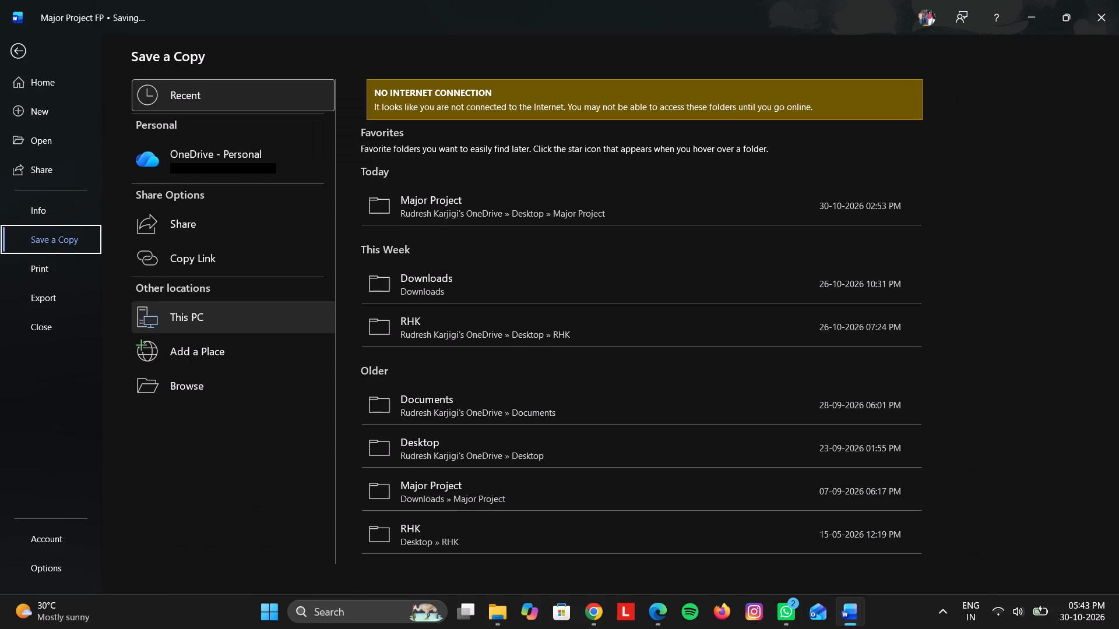
left_click(206, 383)
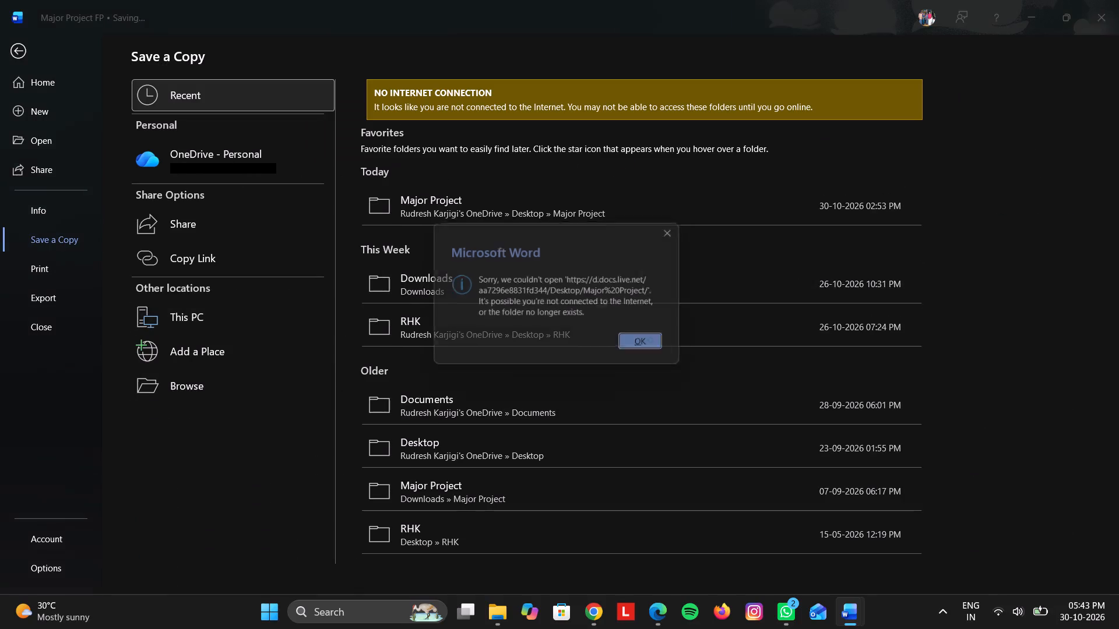
left_click(634, 345)
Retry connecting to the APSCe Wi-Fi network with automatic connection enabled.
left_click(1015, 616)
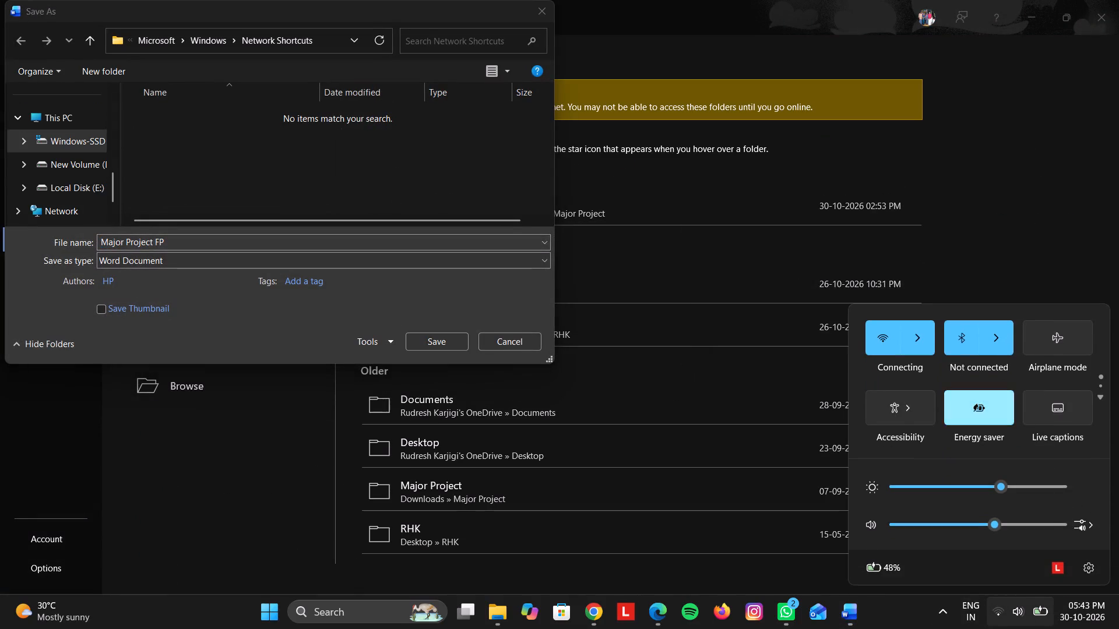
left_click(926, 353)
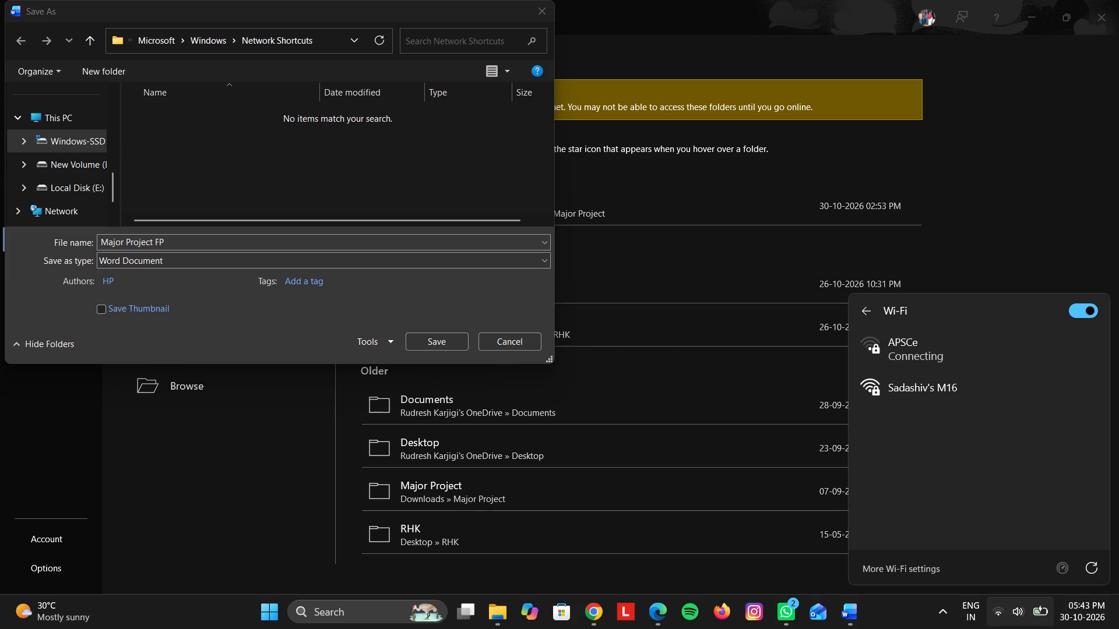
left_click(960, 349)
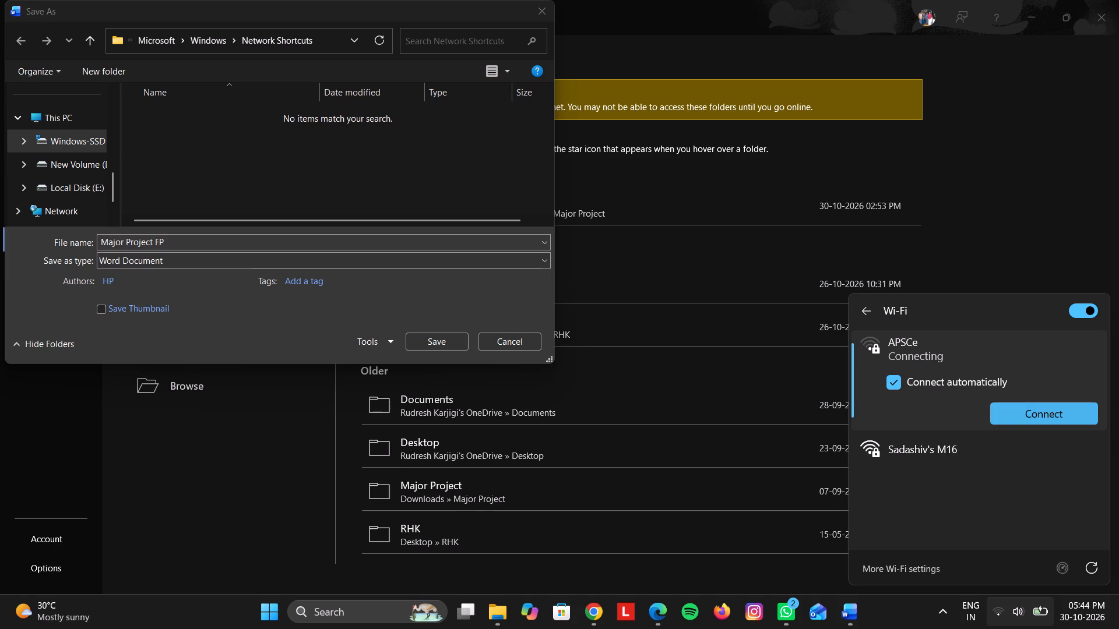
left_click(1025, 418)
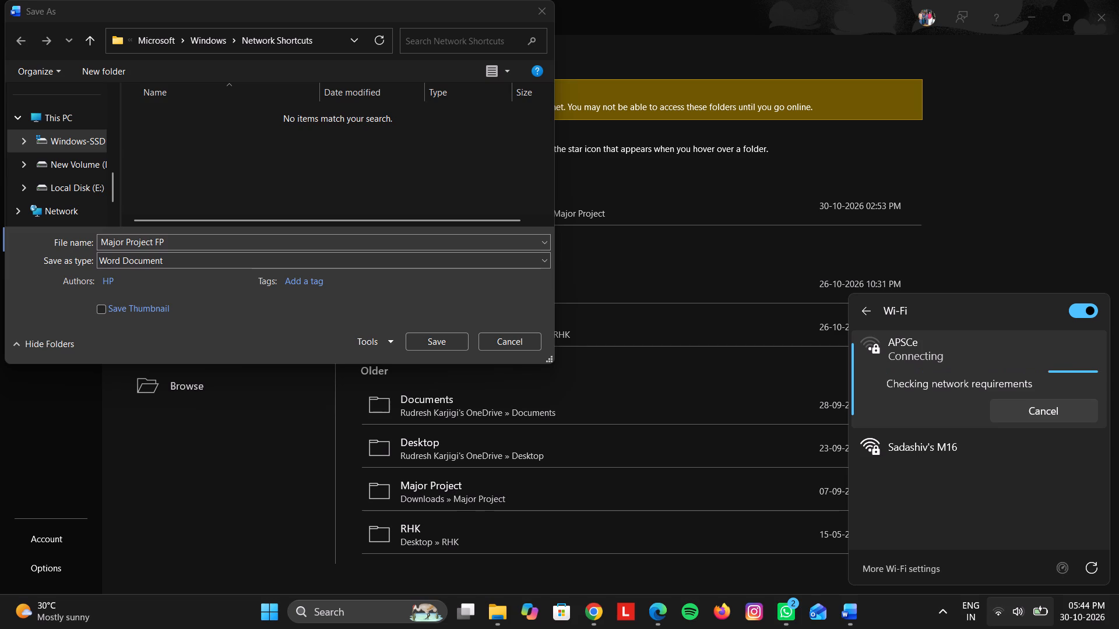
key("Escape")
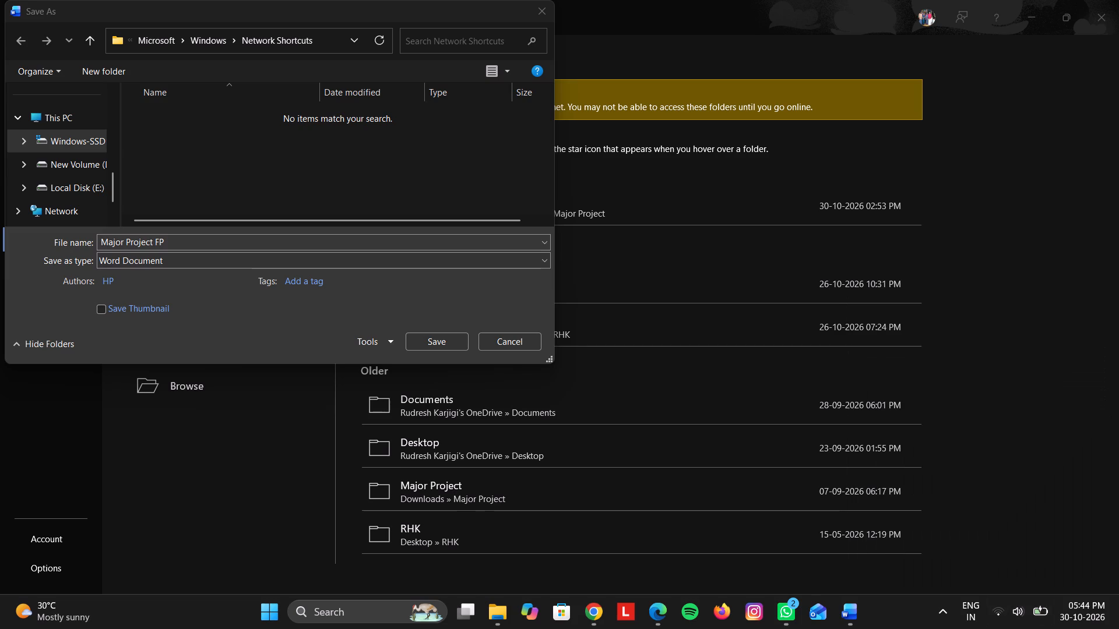
Turn off Bluetooth and check the list of available Wi-Fi networks.
left_click(1000, 612)
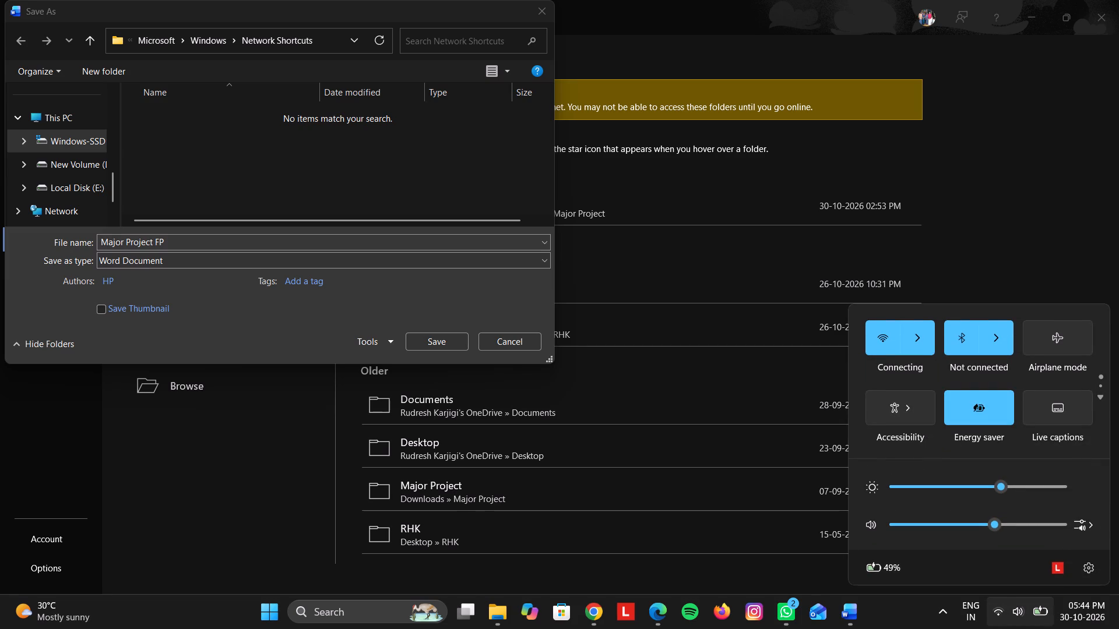
left_click(919, 356)
left_click(953, 345)
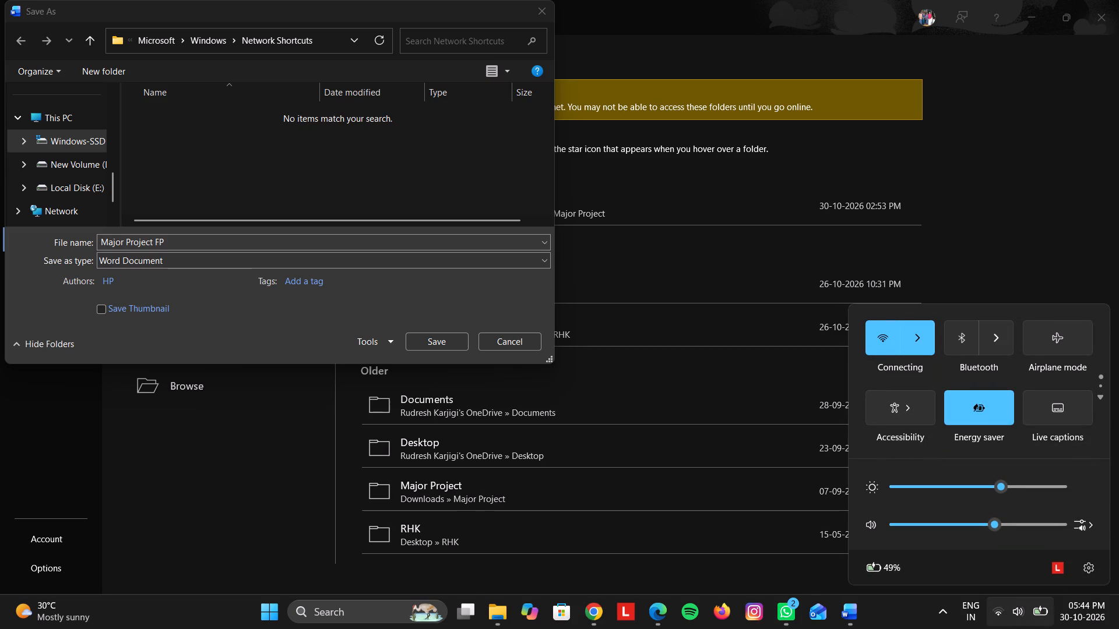
left_click(919, 334)
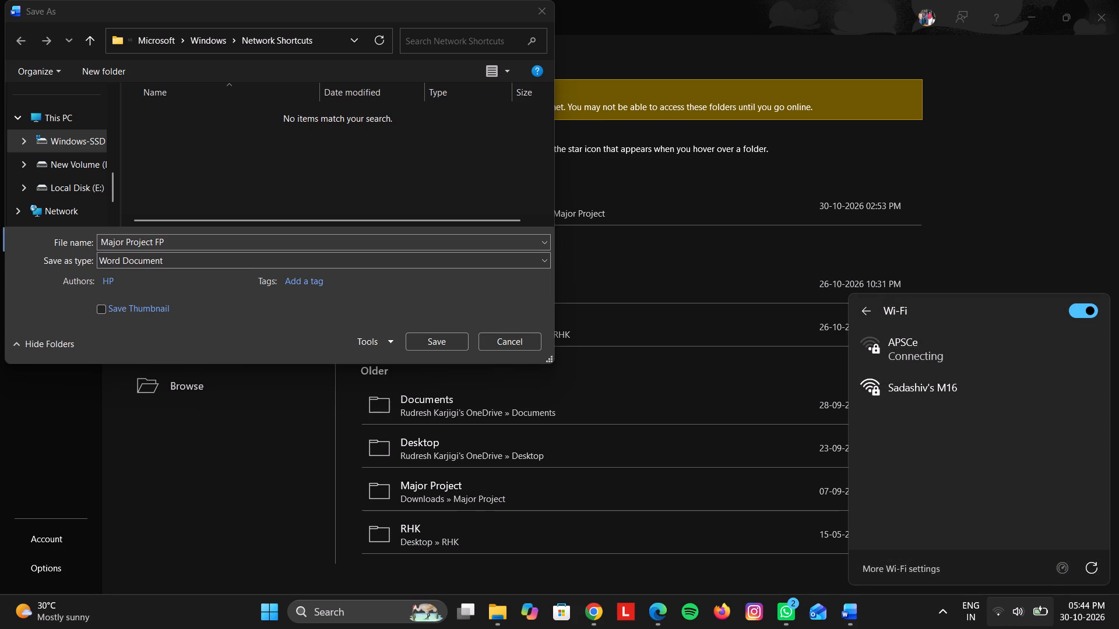
left_click(1018, 609)
left_click(1018, 609)
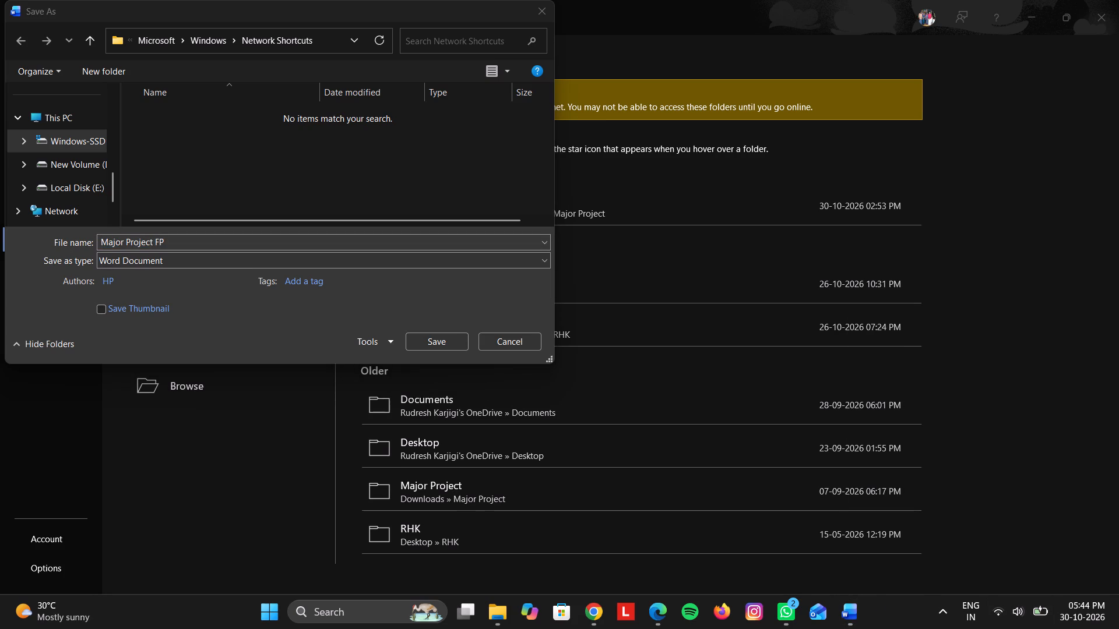
Turn off energy saver and recheck the available Wi-Fi networks.
left_click(1003, 609)
left_click(991, 414)
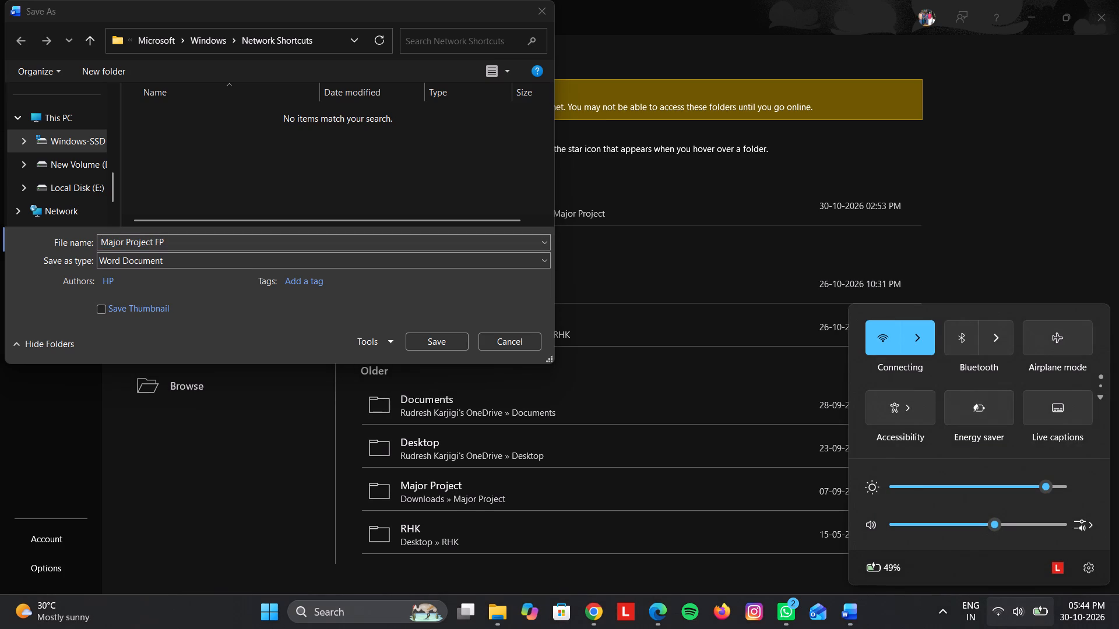
left_click(923, 344)
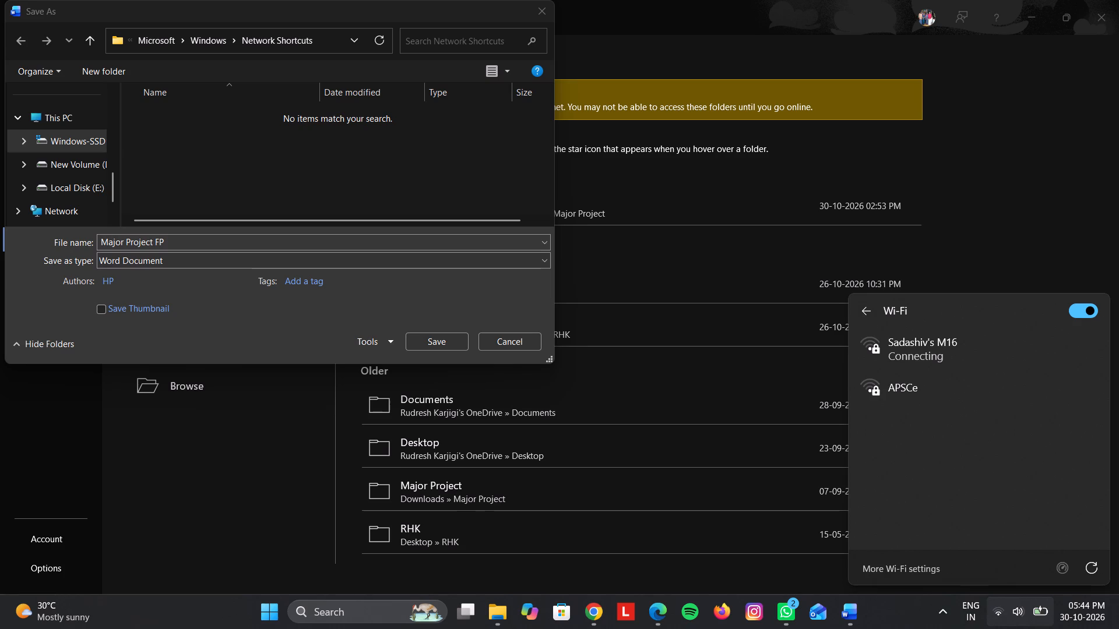
left_click(1118, 197)
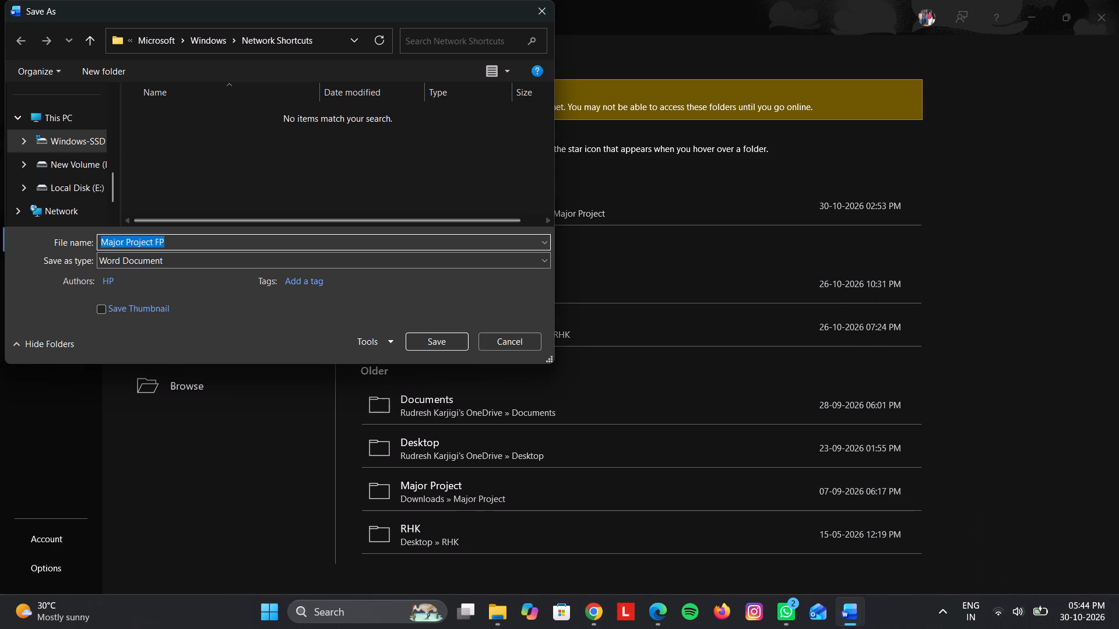
Save the report as PDF "Major Project FP" in the pinned Major Project folder, replacing the existing file of that name.
left_click(235, 255)
left_click(231, 345)
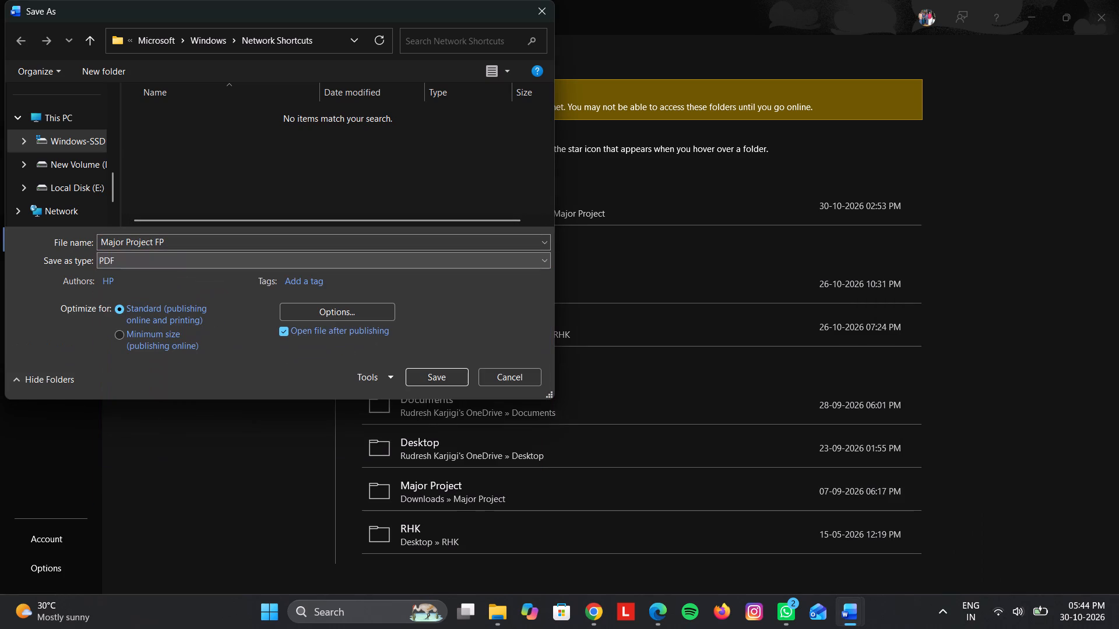
scroll(101, 160, "up", 1)
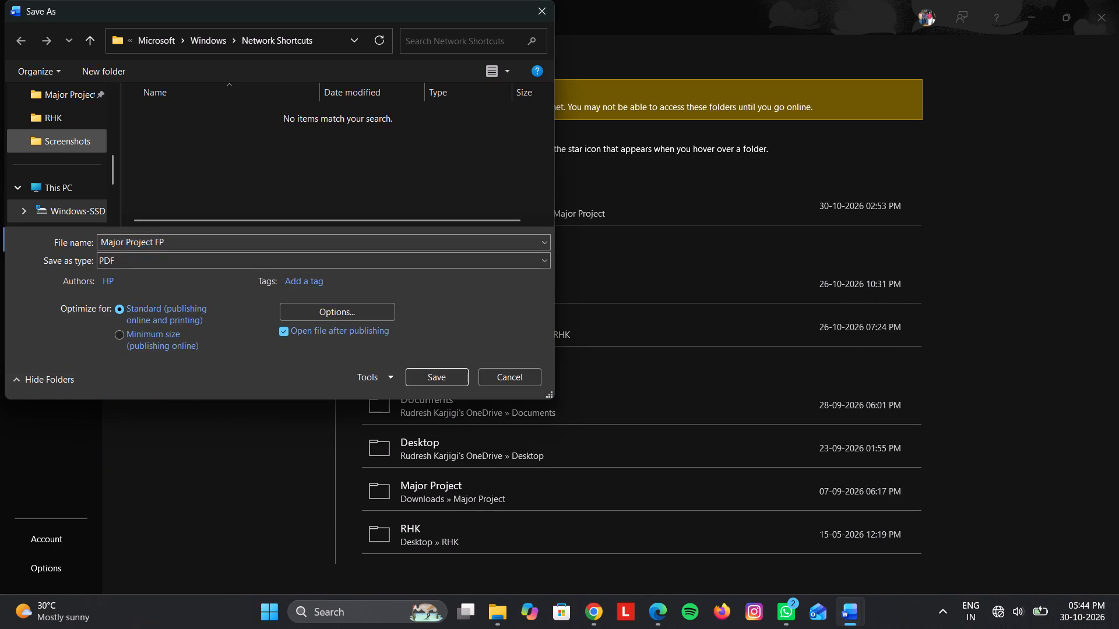
left_click(71, 99)
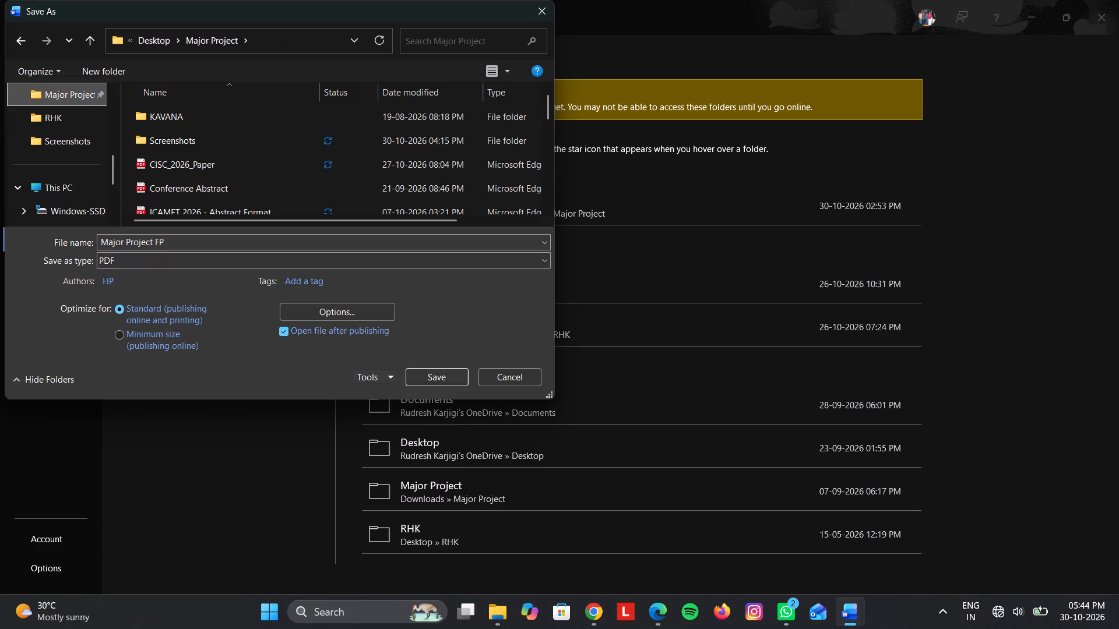
left_click(425, 377)
left_click(313, 239)
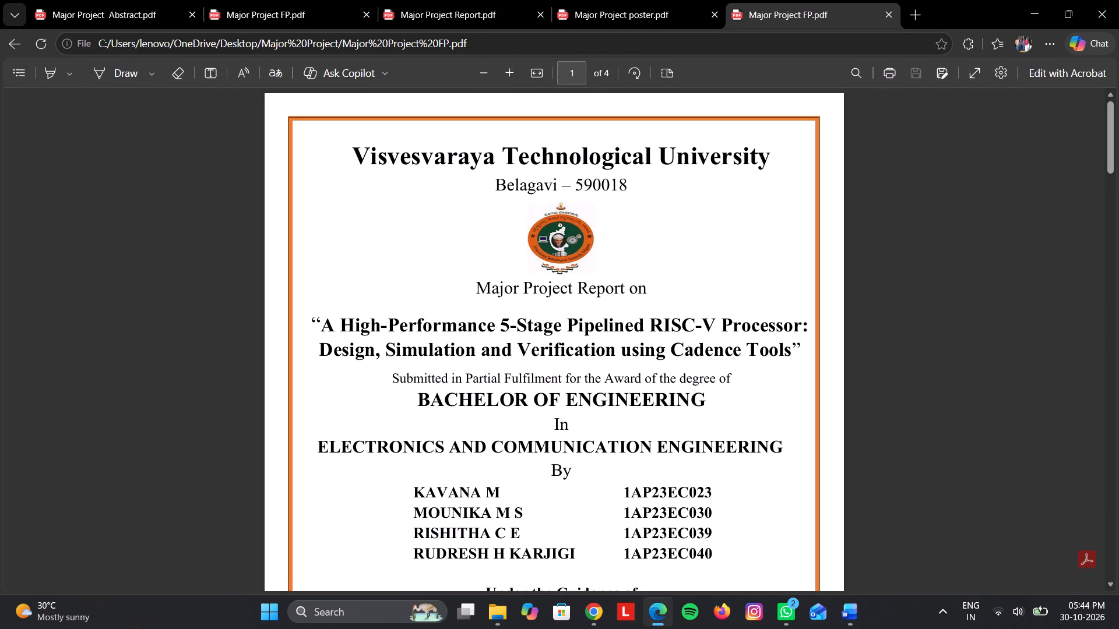
Close the Major Project Report, older Major Project FP and Major Project Abstract PDFs in Edge, keeping the poster and newest FP open.
left_click(495, 14)
left_click(539, 17)
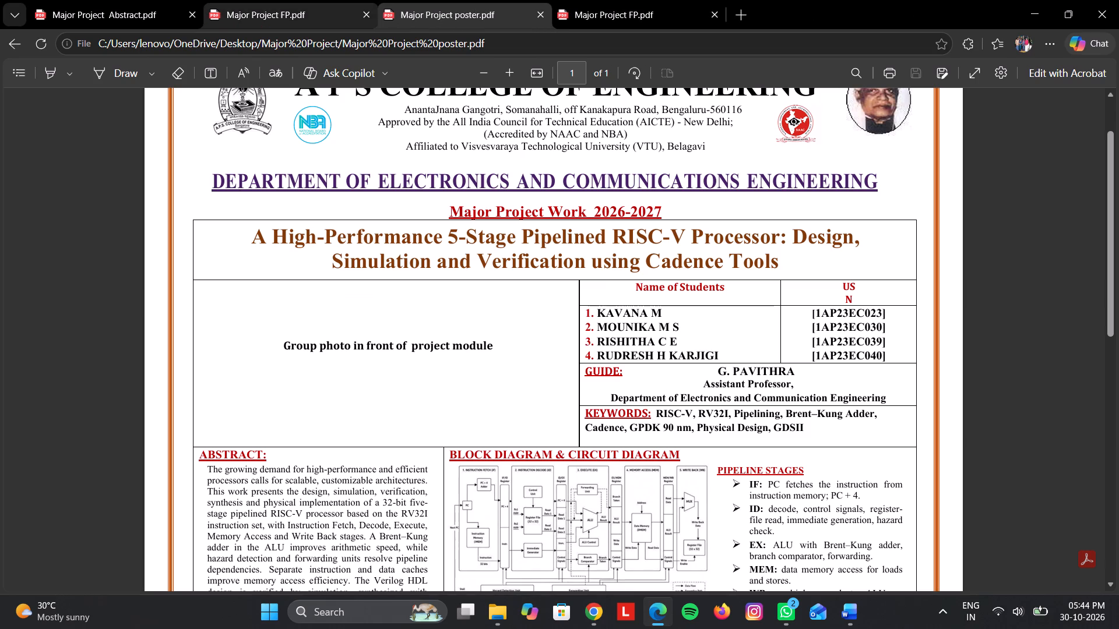
left_click(367, 15)
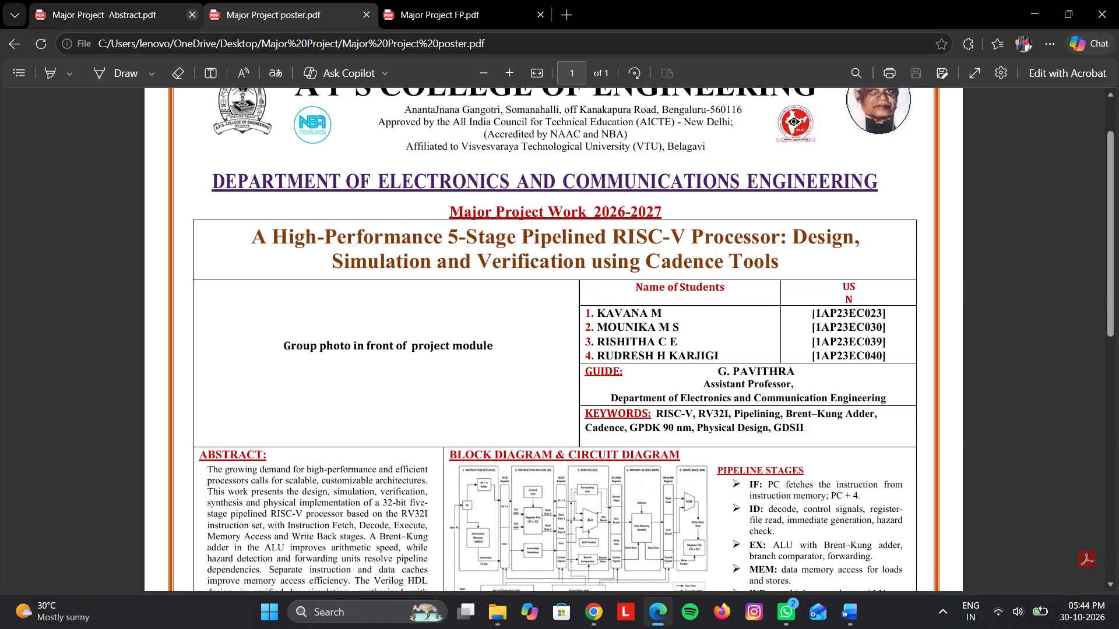
left_click(187, 14)
Look over the Major Project poster PDF, from the college header and student details through the abstract, diagrams and results.
scroll(356, 217, "down", 5)
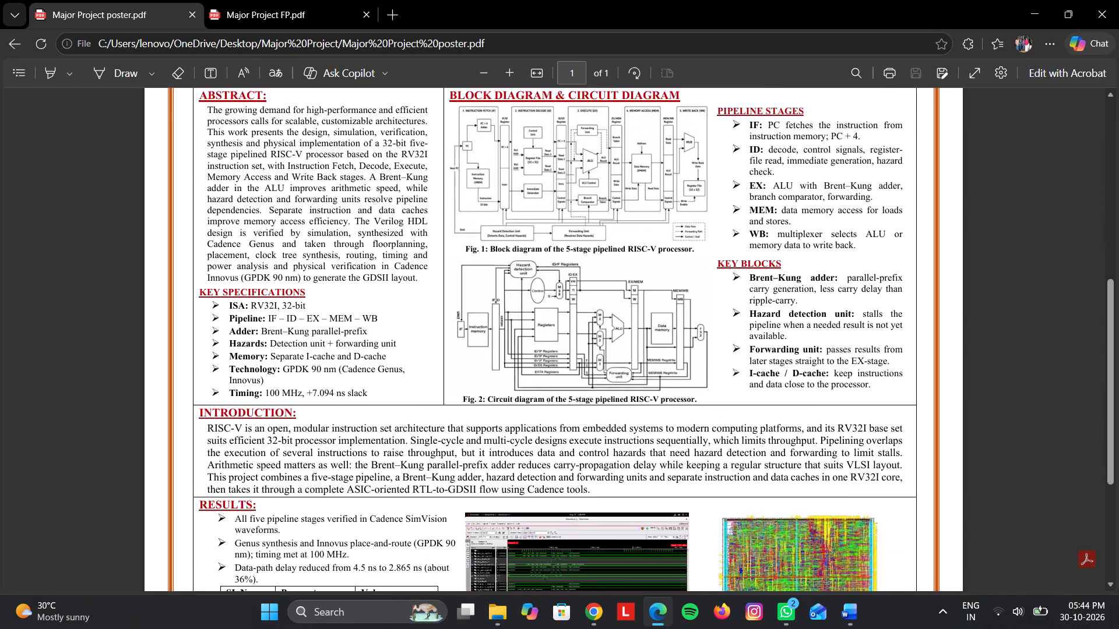
scroll(356, 217, "up", 11)
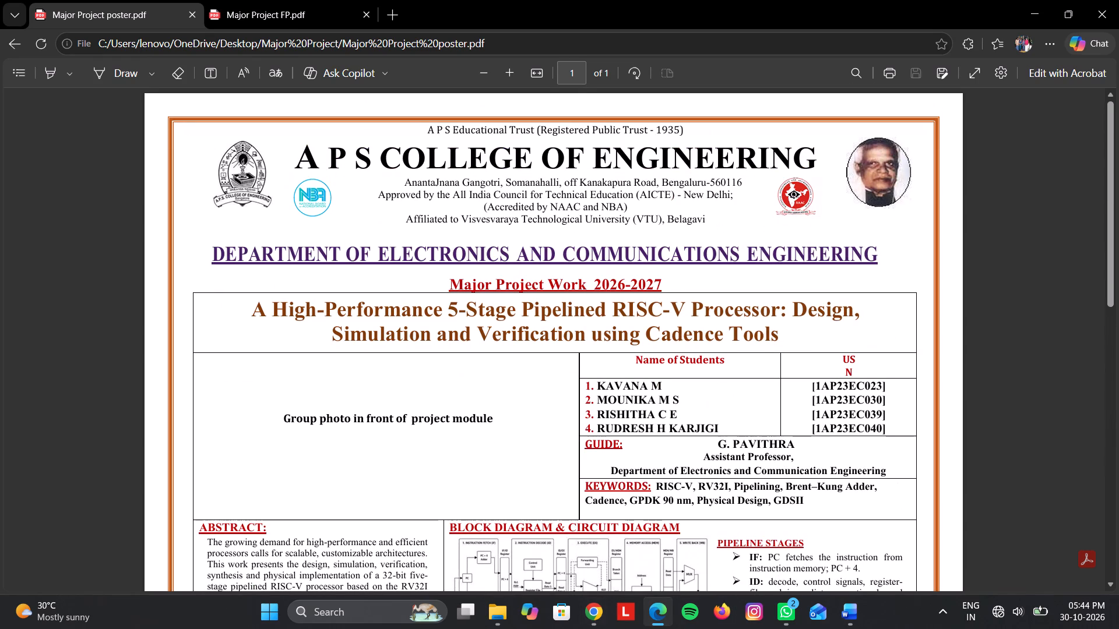
scroll(802, 452, "down", 12)
scroll(799, 449, "up", 6)
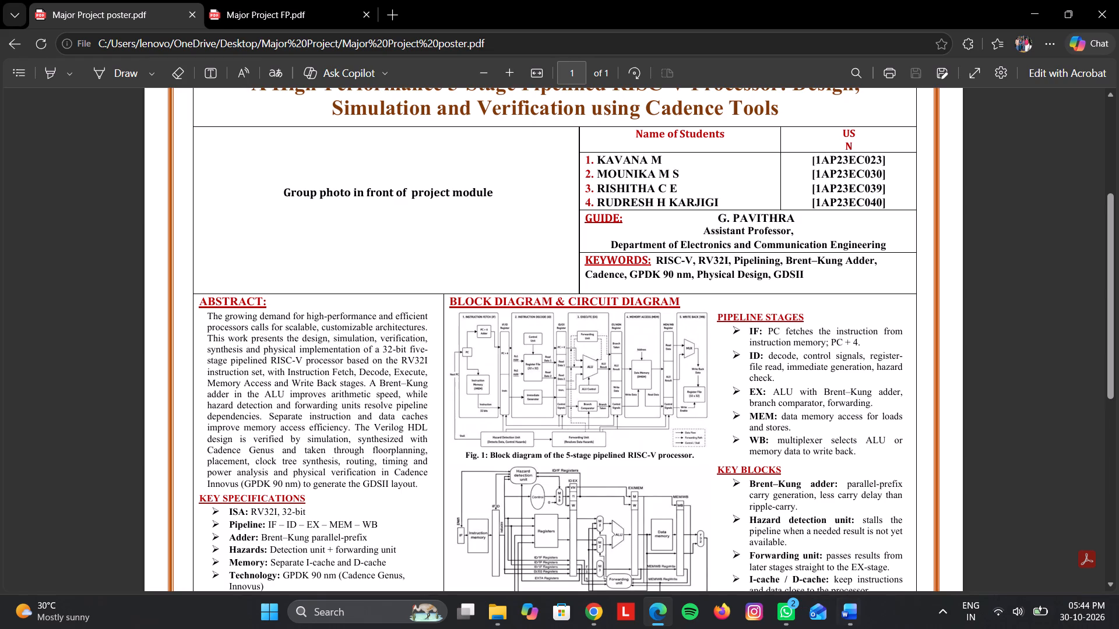
Switch to Word, review Major Project FP from the certificate page through the declaration and acknowledgement, and close the document.
key("alt+Tab")
scroll(733, 428, "down", 6)
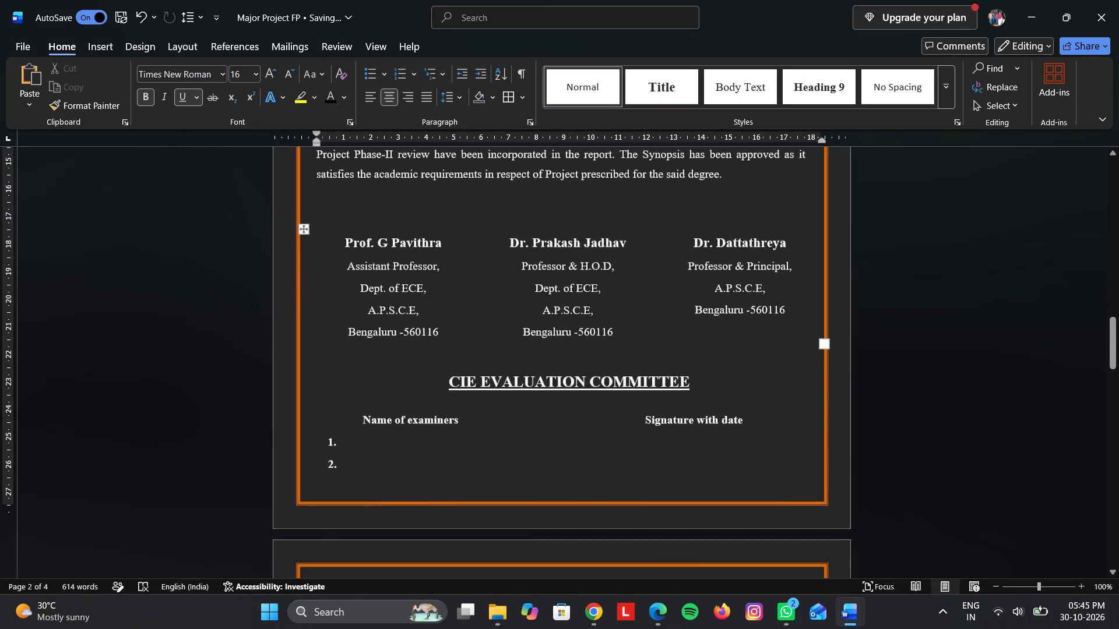
scroll(733, 428, "down", 10)
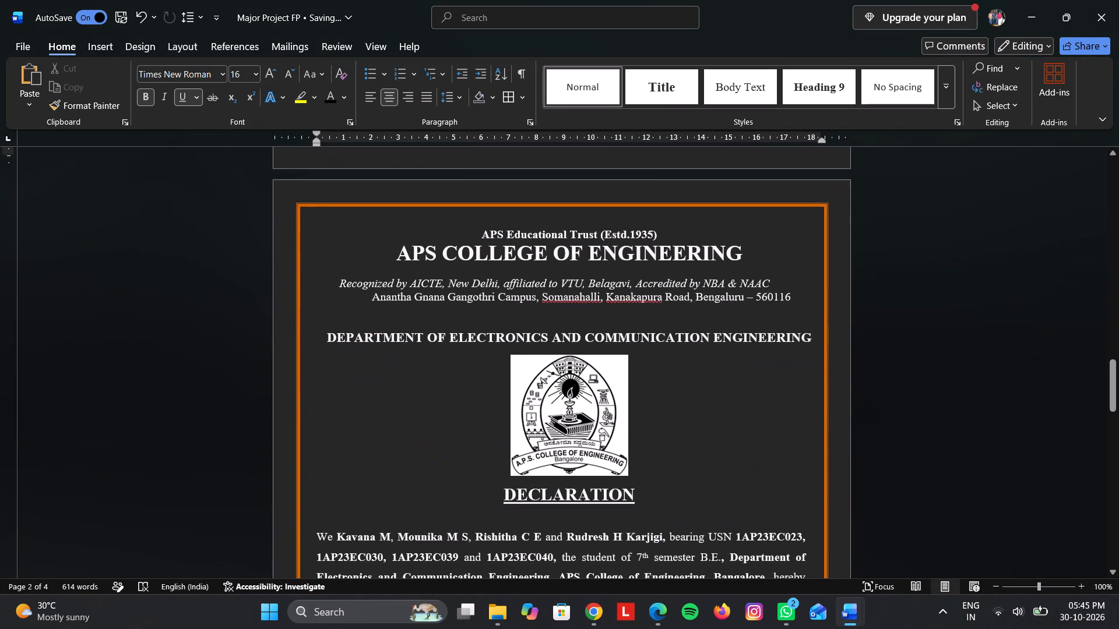
scroll(733, 428, "down", 14)
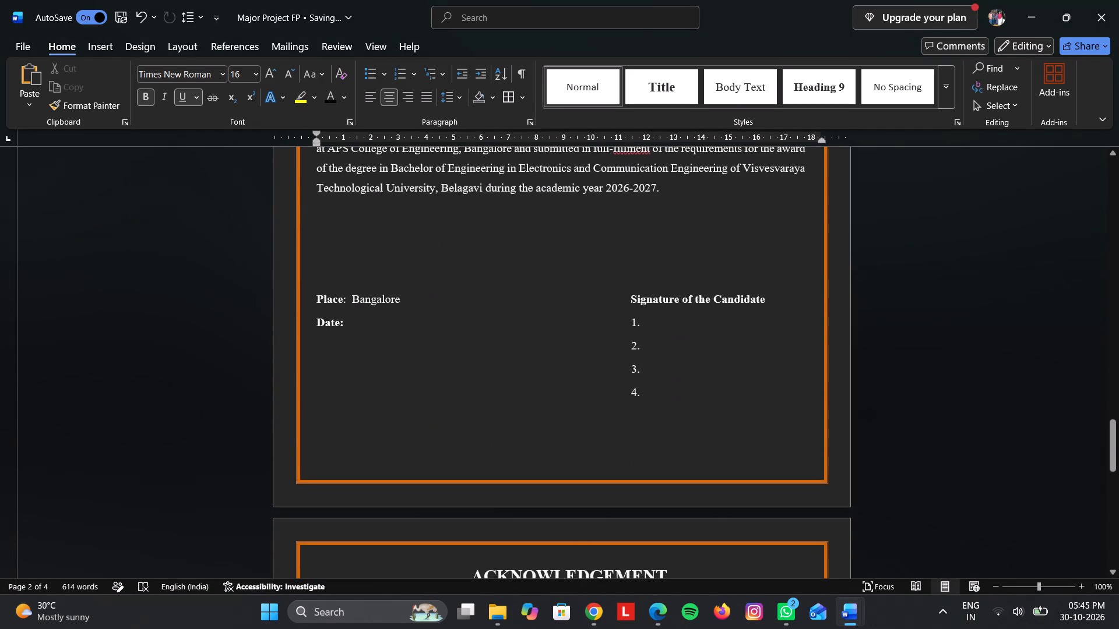
scroll(733, 428, "down", 15)
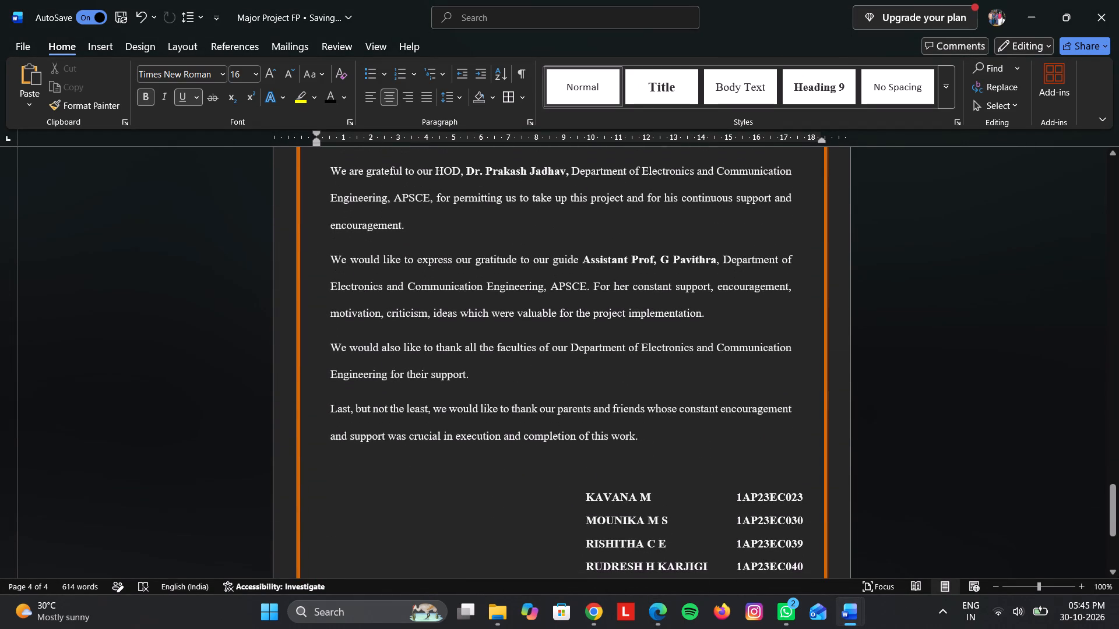
scroll(733, 428, "down", 2)
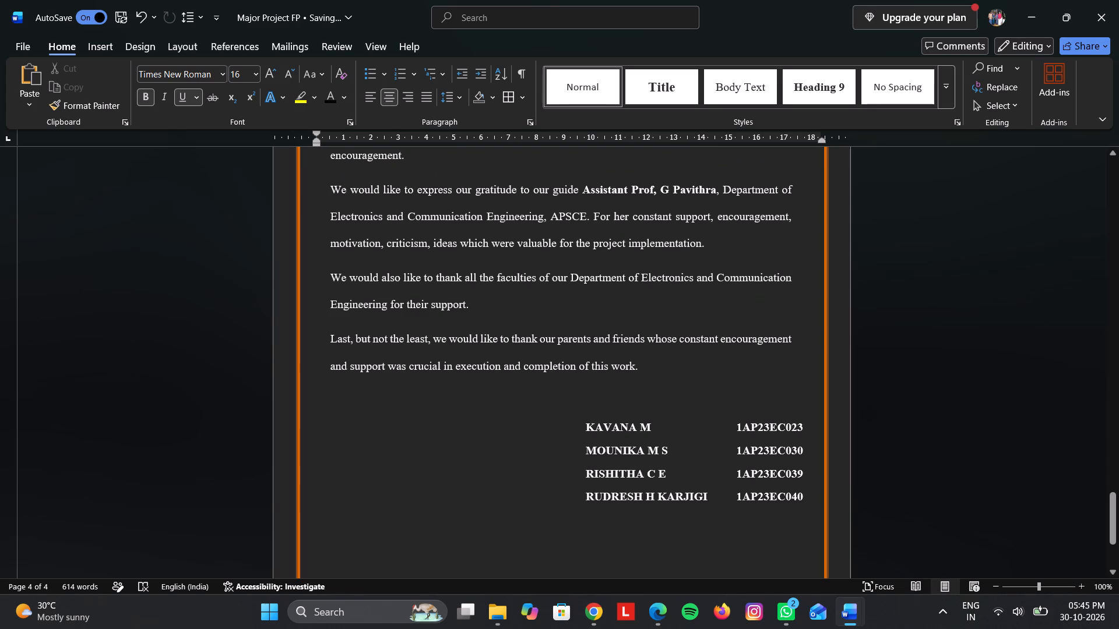
scroll(696, 397, "down", 17)
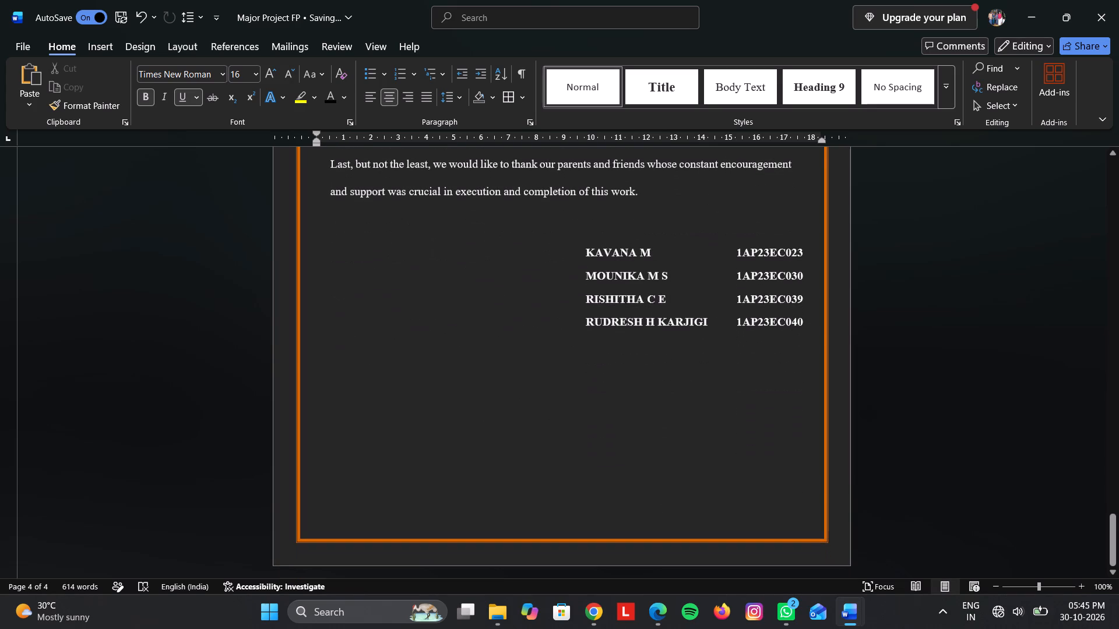
scroll(694, 398, "down", 7)
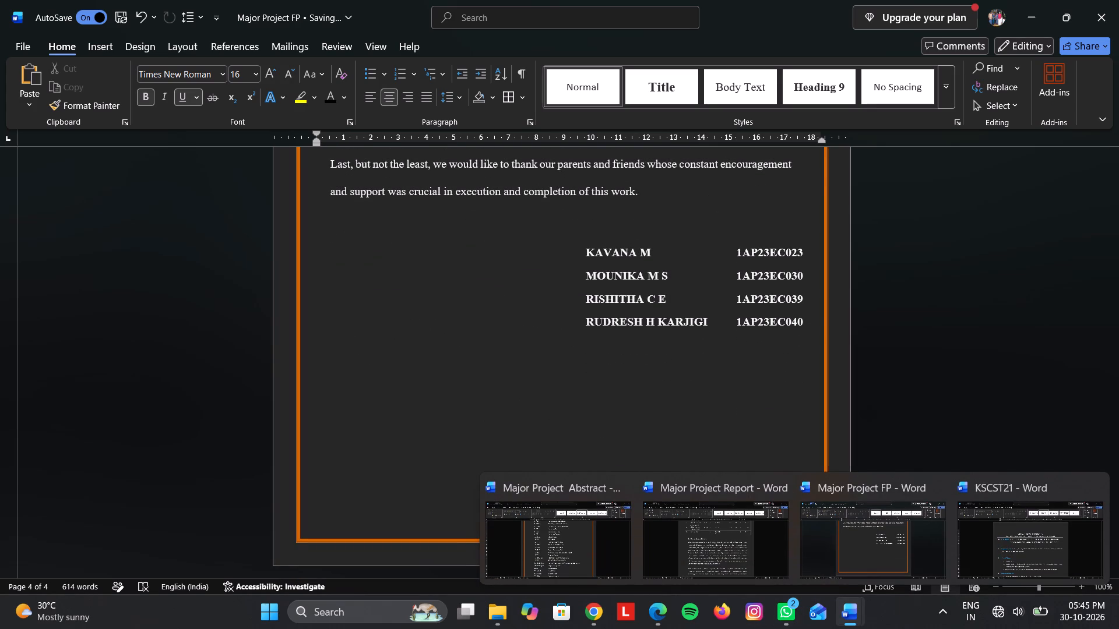
left_click(1111, 23)
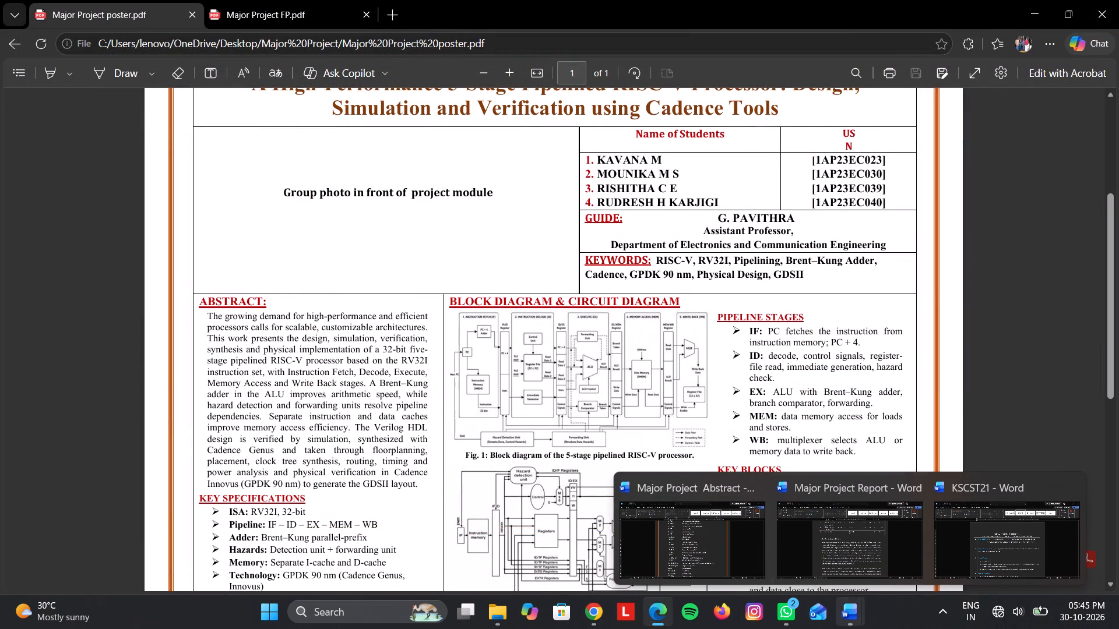
Switch to the Major Project Abstract document in Word and review it from the acronyms list back to the abstract page.
left_click(734, 542)
scroll(639, 425, "up", 2)
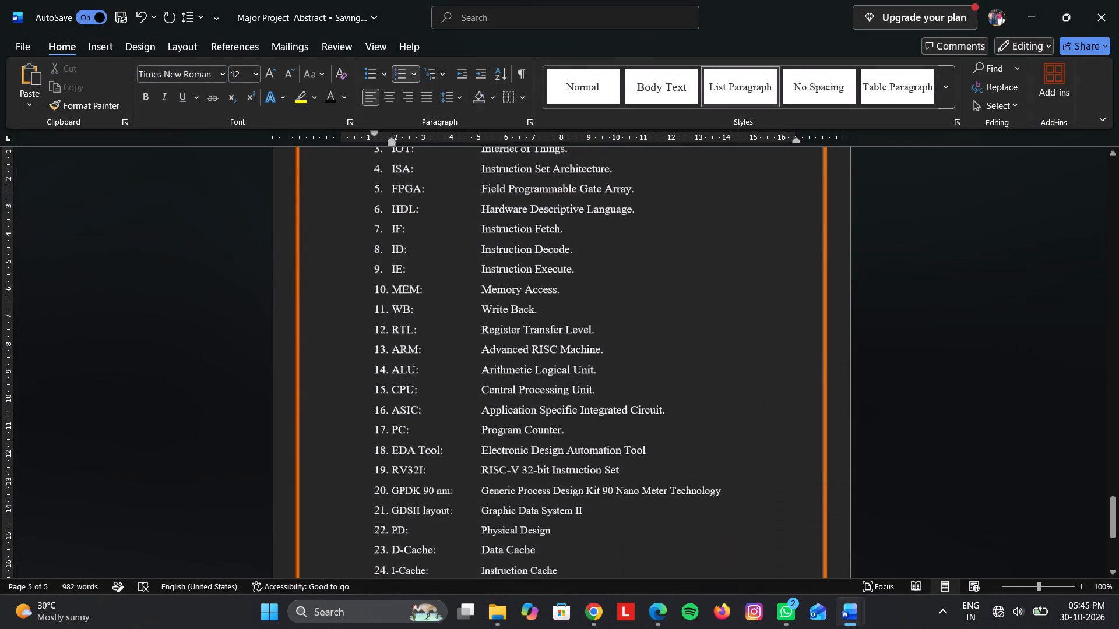
scroll(639, 425, "up", 20)
scroll(639, 425, "up", 14)
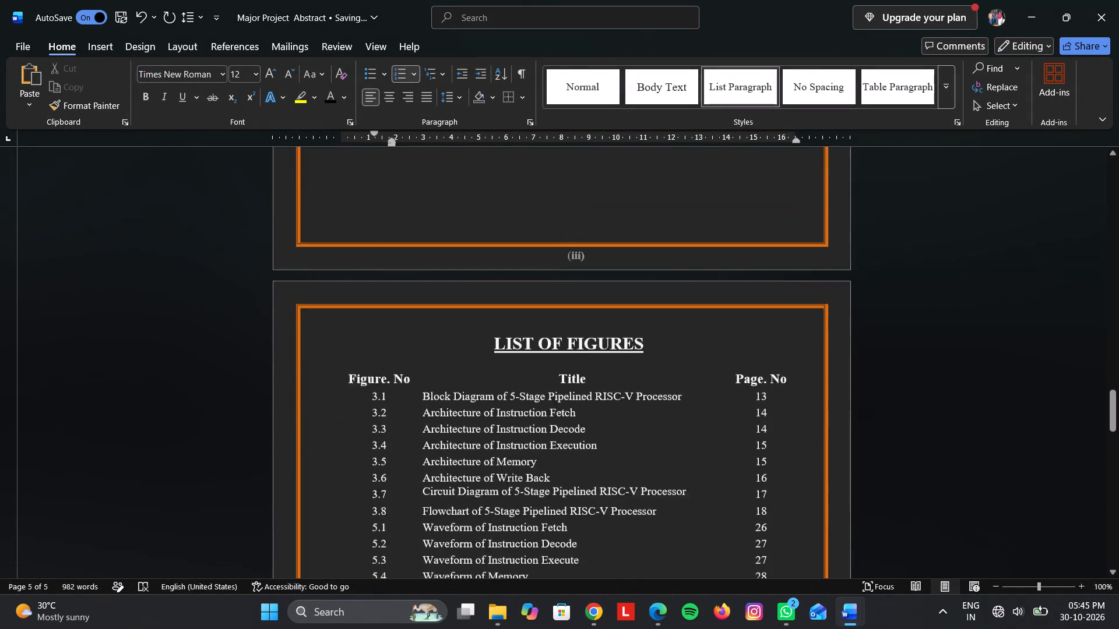
scroll(639, 425, "up", 20)
scroll(639, 425, "up", 14)
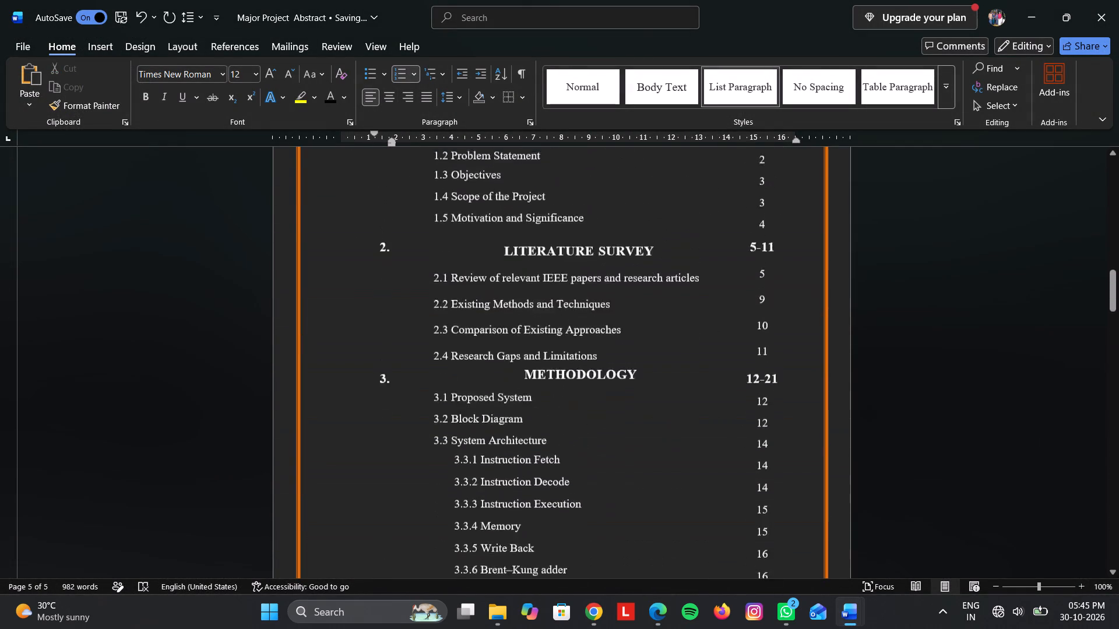
scroll(639, 425, "up", 15)
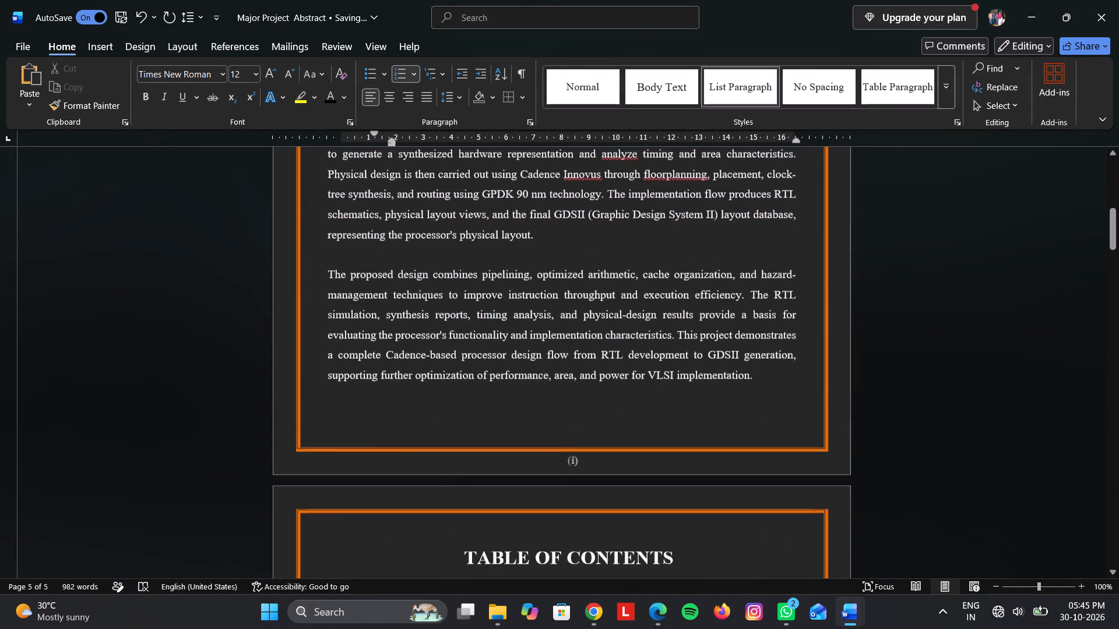
scroll(638, 425, "up", 15)
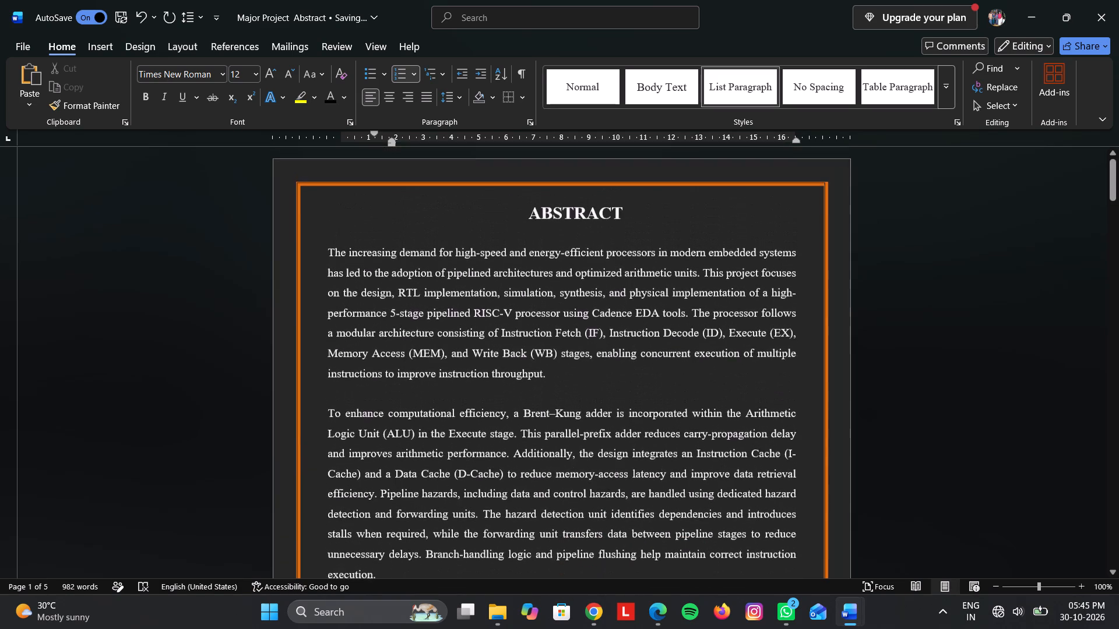
Cut the APPENDIX line from the Table of Contents, below LIST OF ACRONYMS.
scroll(638, 425, "down", 16)
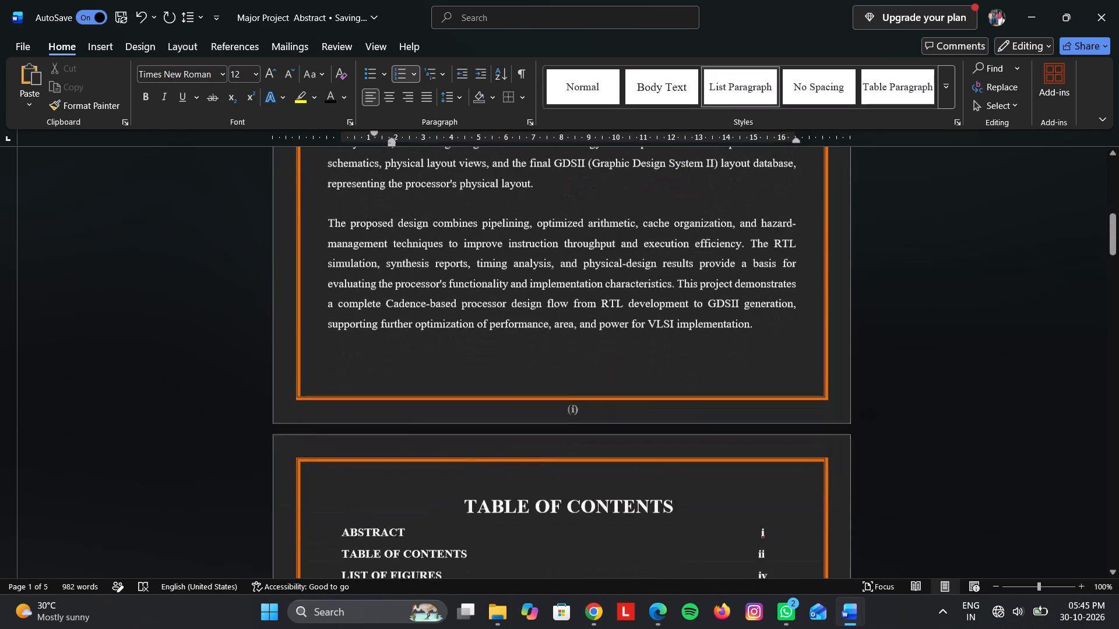
scroll(638, 425, "down", 5)
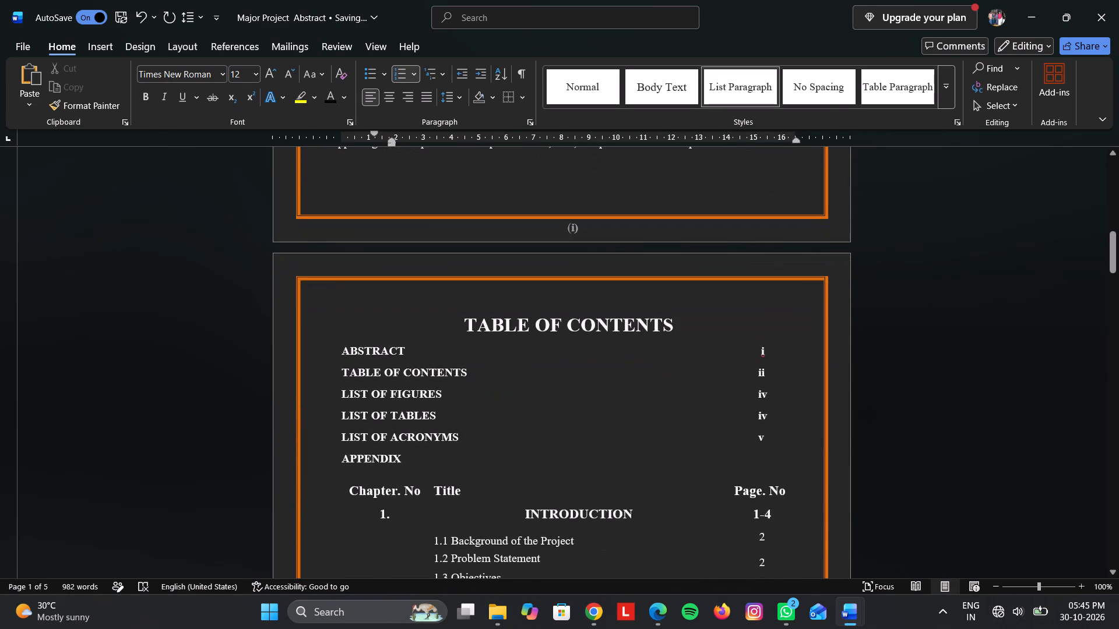
scroll(638, 425, "down", 6)
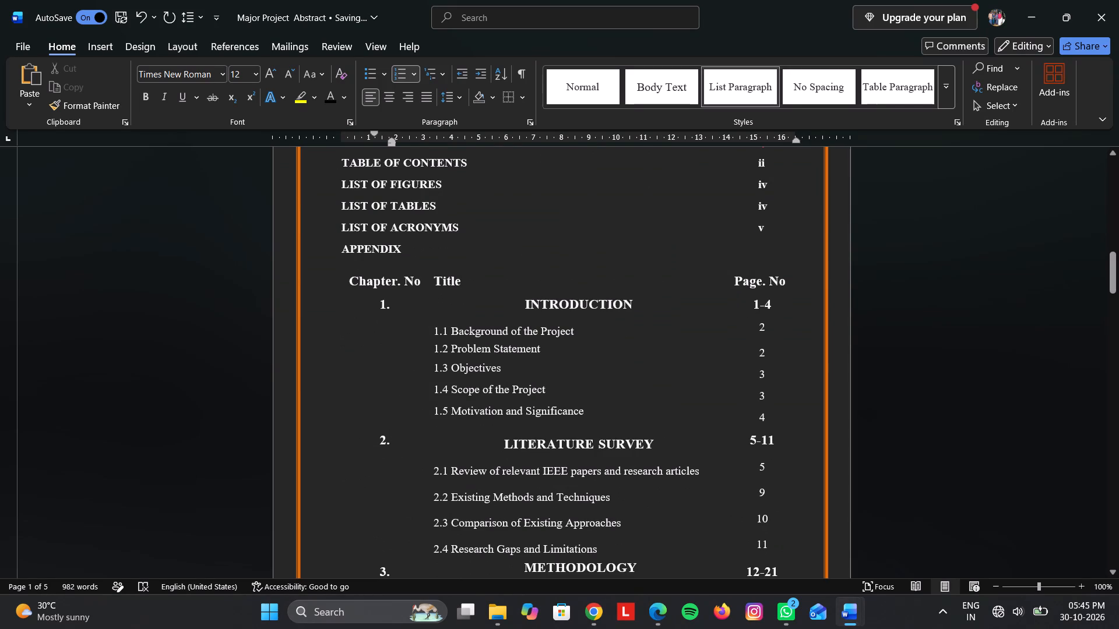
left_click_drag(342, 243, 396, 260)
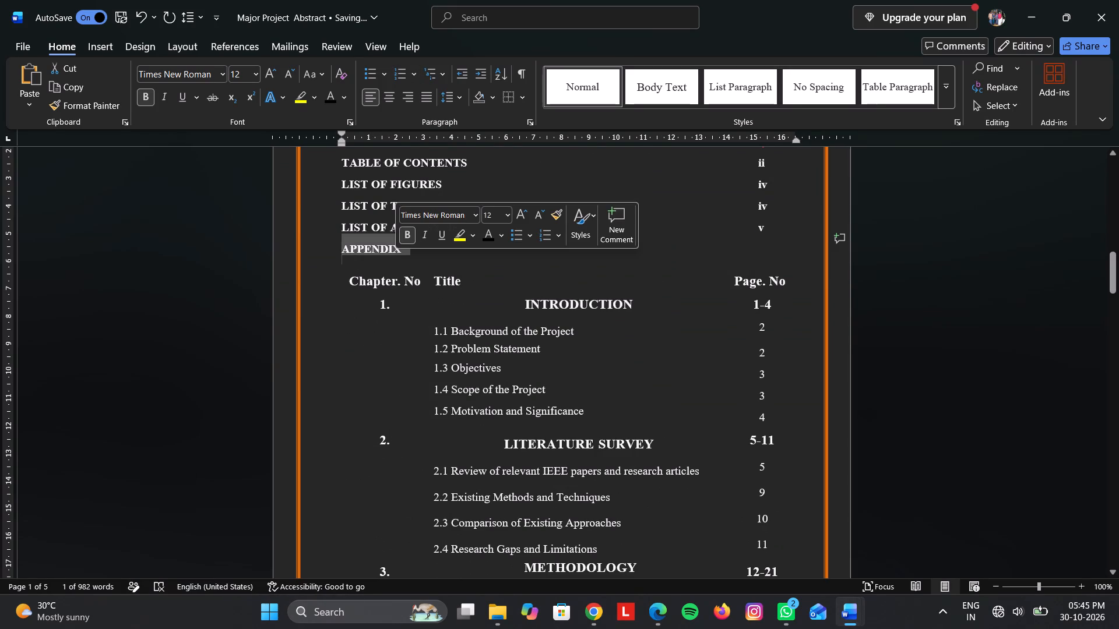
key("ctrl+x")
left_click(586, 199)
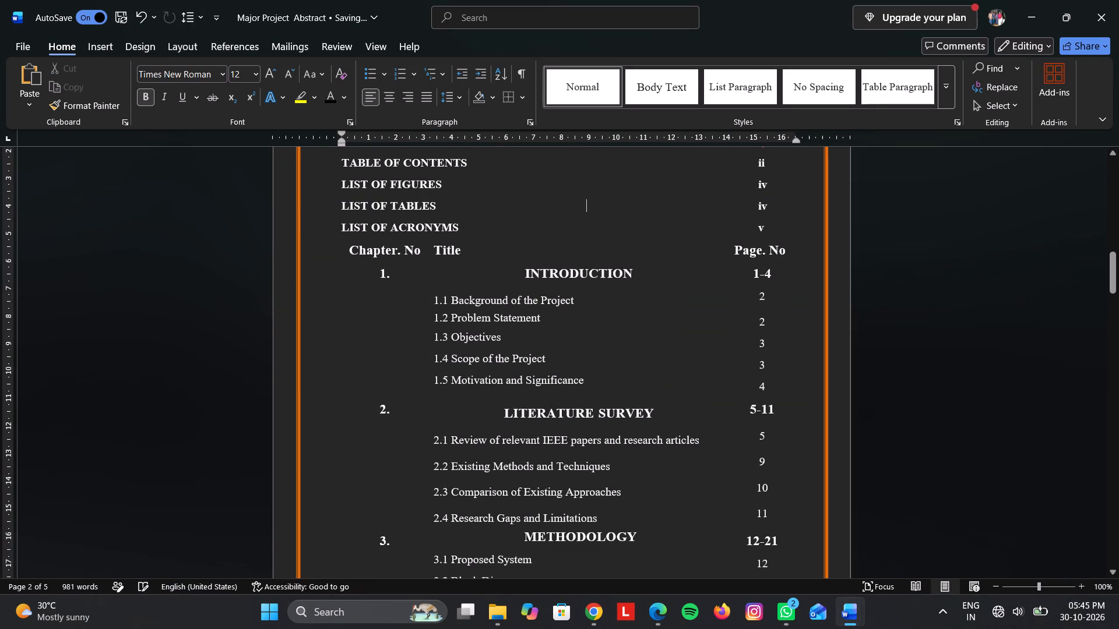
scroll(479, 414, "up", 2)
left_click(366, 406)
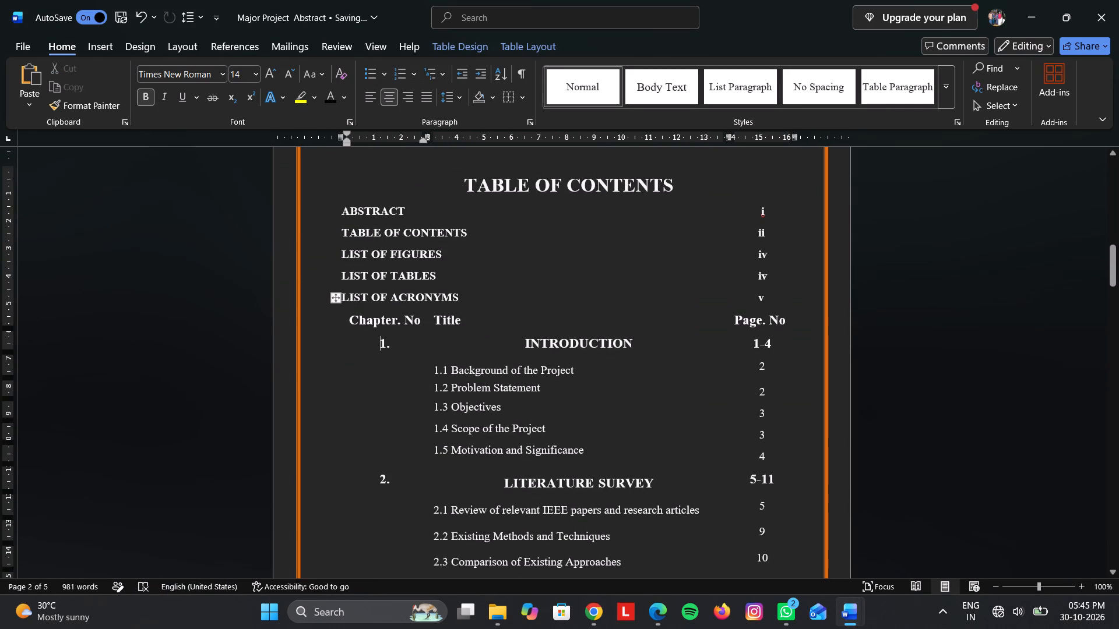
Check the layout of the remaining contents pages down to the List of Figures heading.
scroll(533, 378, "down", 16)
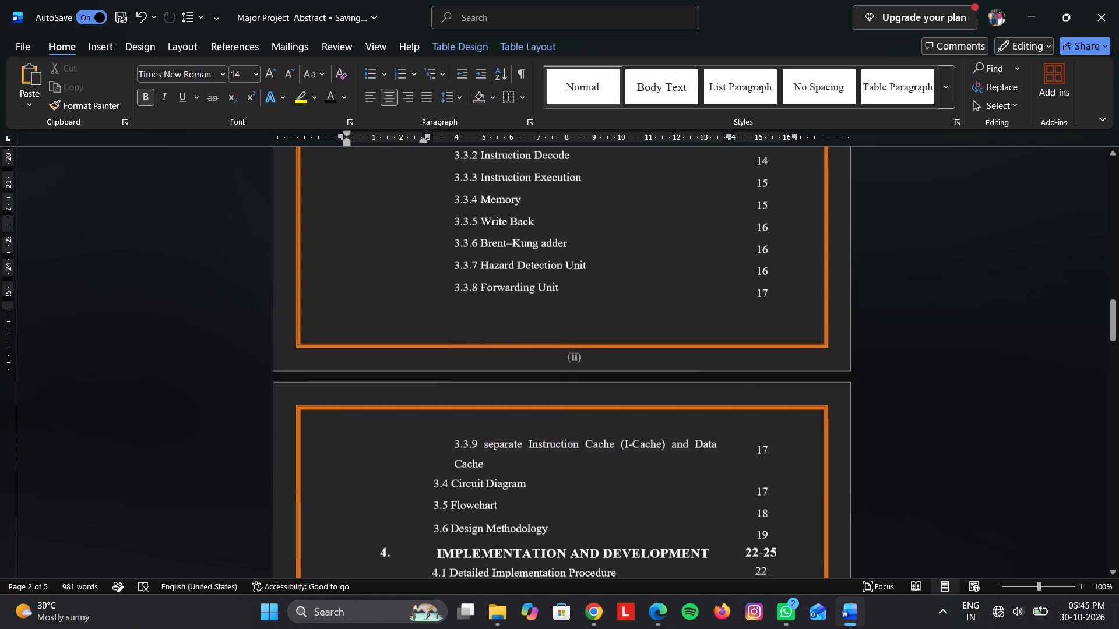
scroll(537, 407, "down", 20)
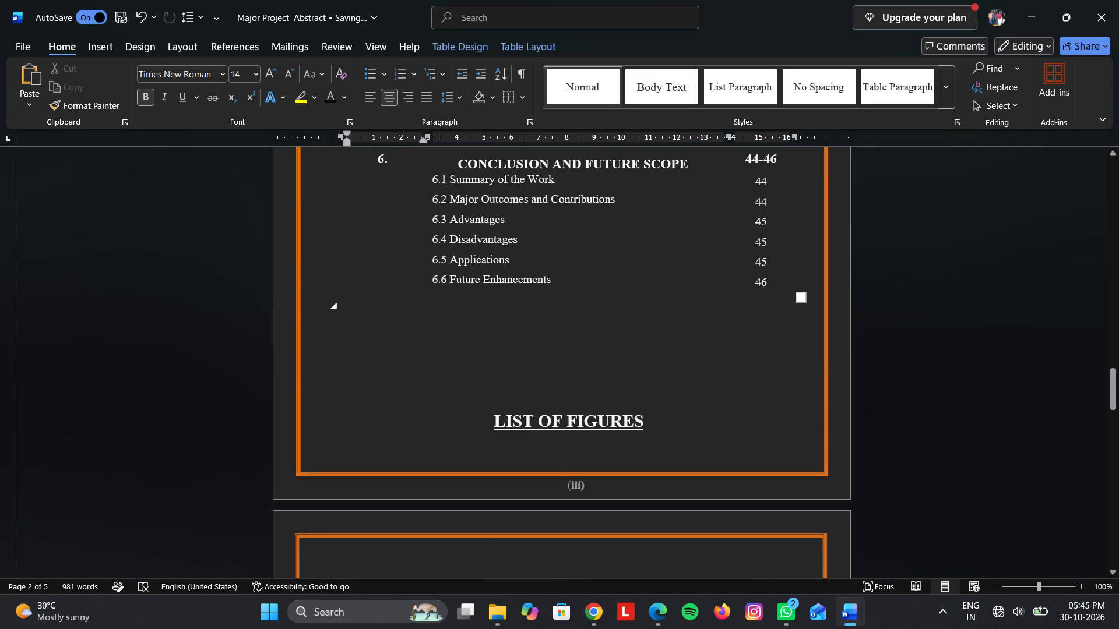
Paste the cut APPENDIX line below the contents table, after entry 6.6 Future Enhancements.
left_click(483, 299)
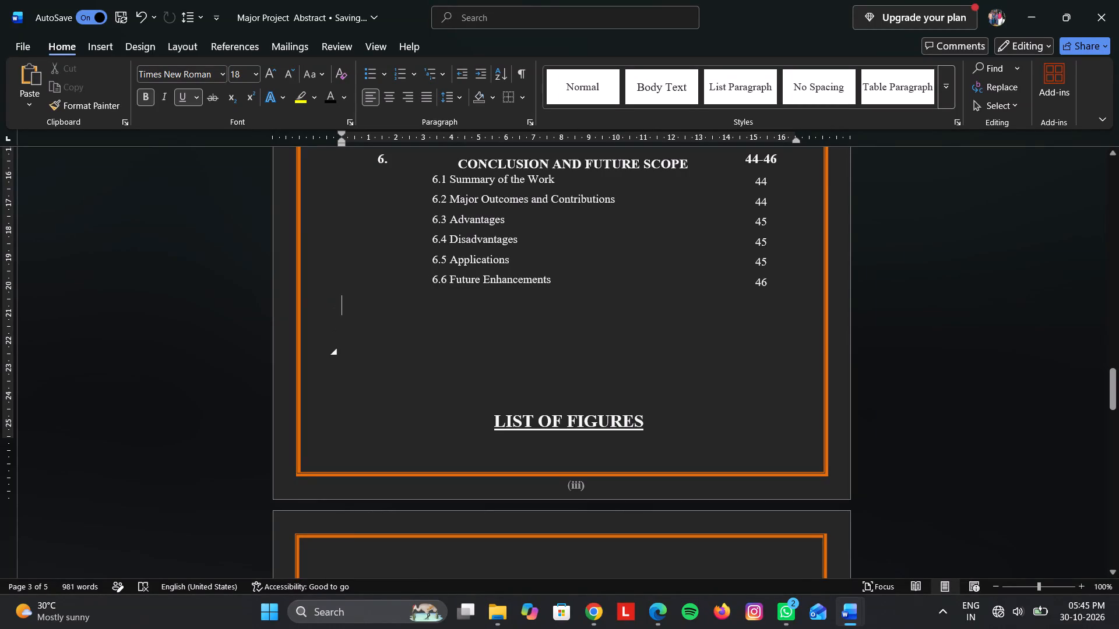
key("ctrl+v")
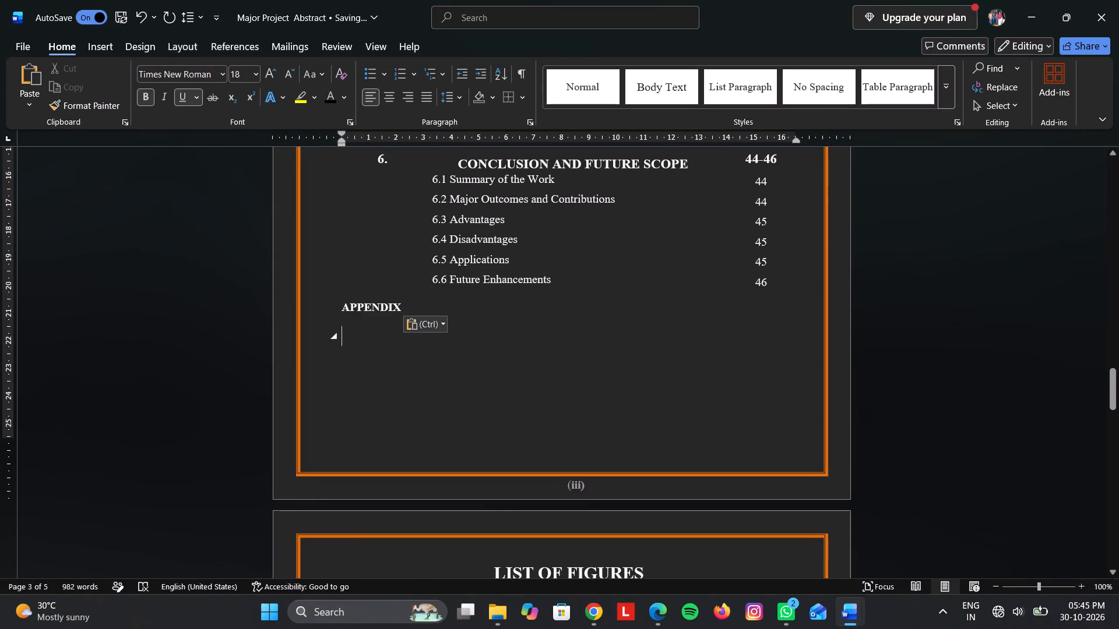
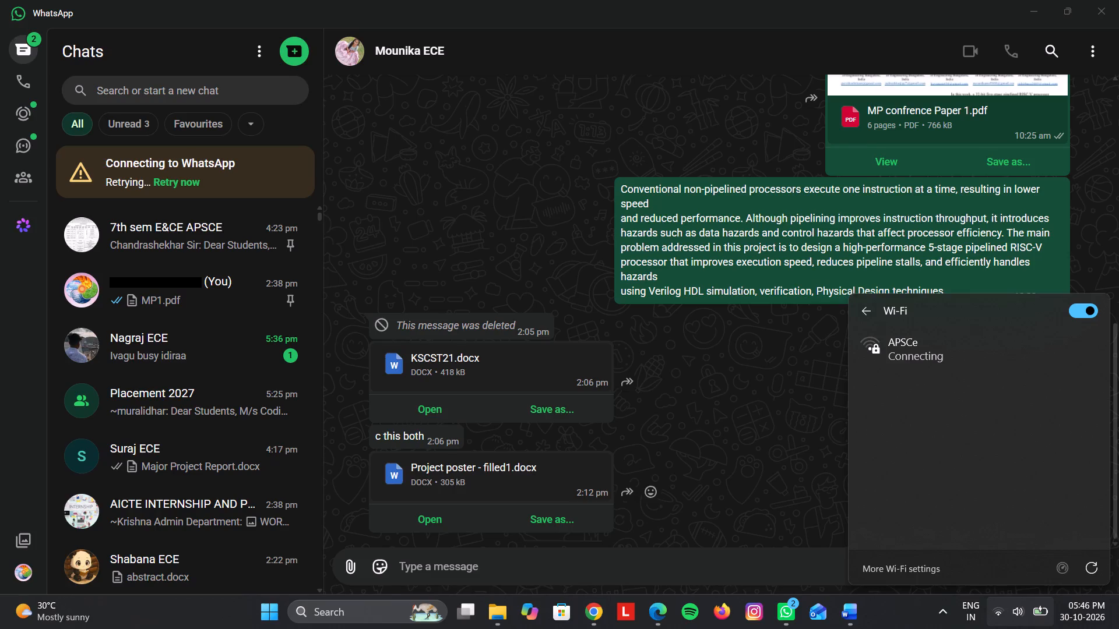
left_click(1088, 302)
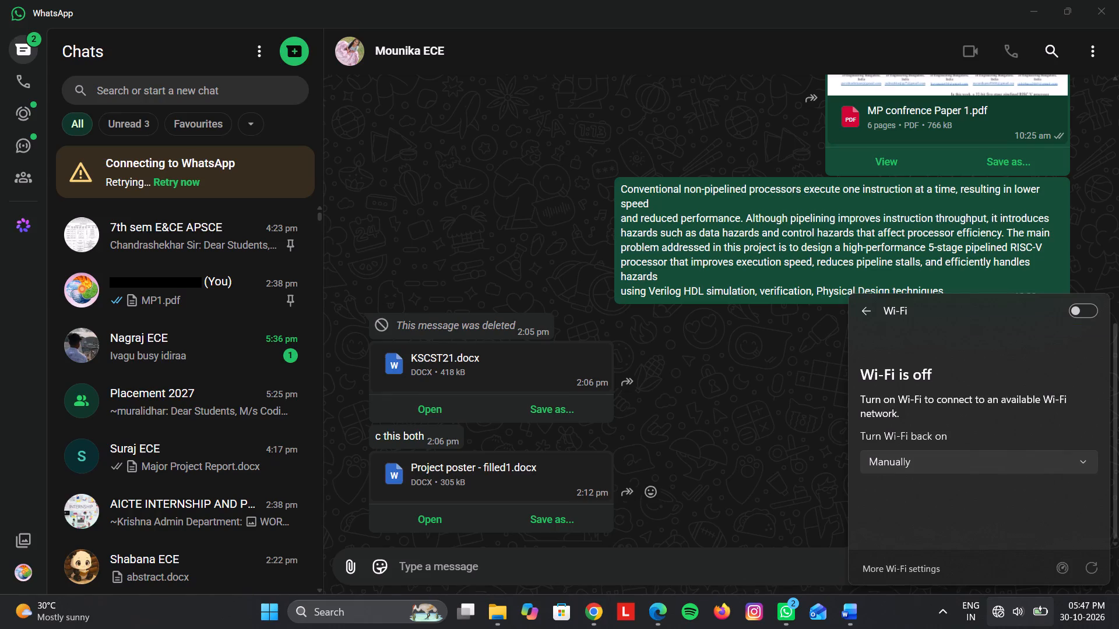
left_click(1087, 314)
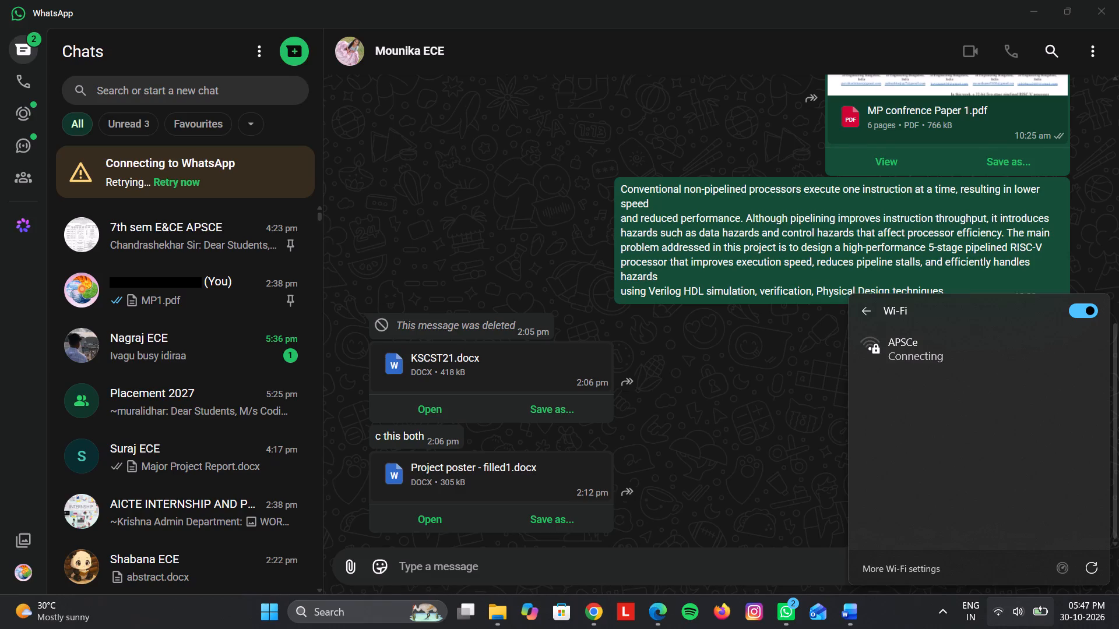
left_click(909, 363)
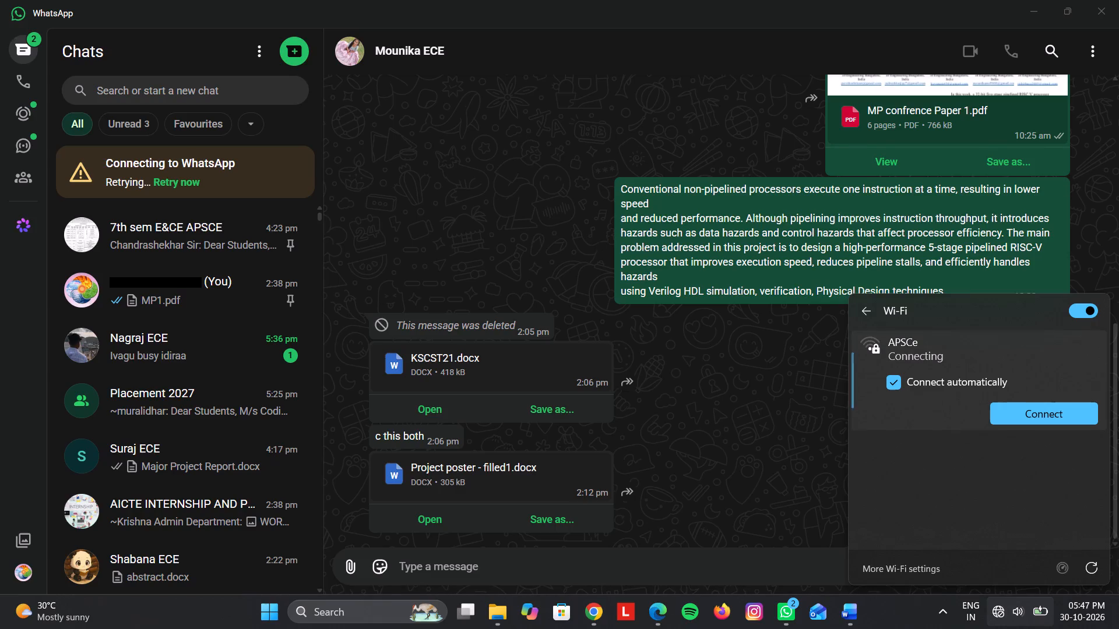
left_click(1019, 405)
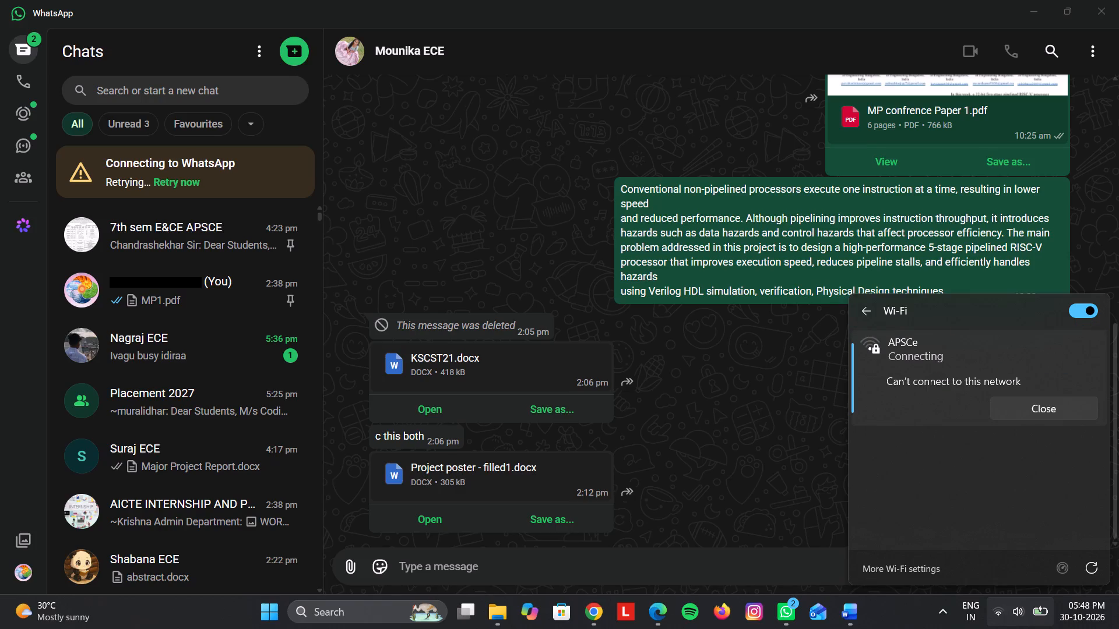
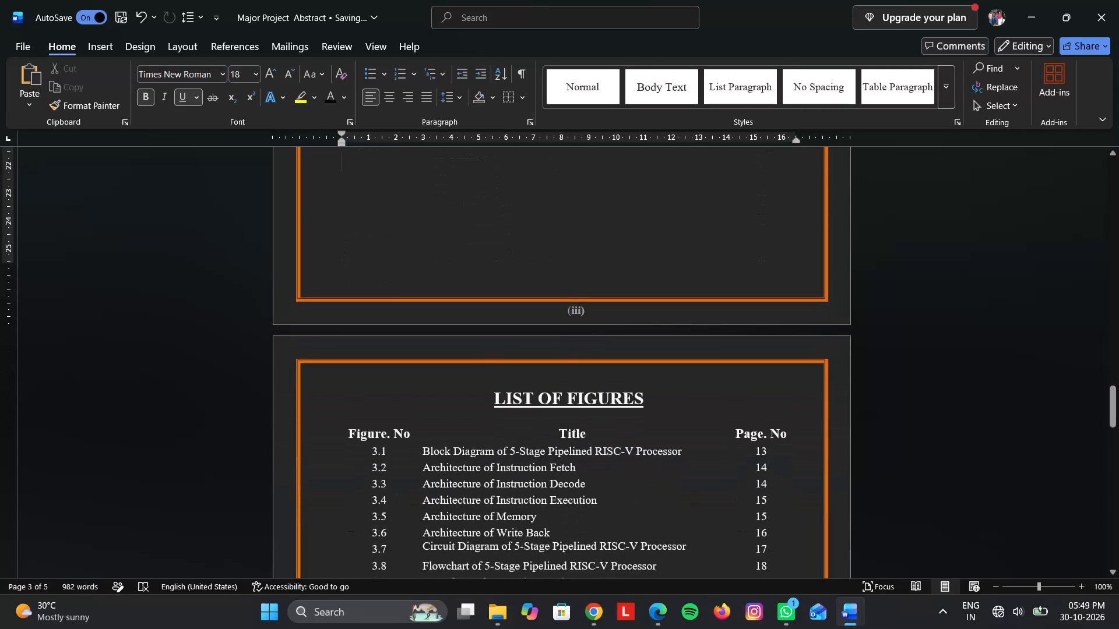
Review the List of Figures, List of Tables and acronyms pages, and return to the APPENDIX line after chapter 6.
scroll(488, 412, "down", 2)
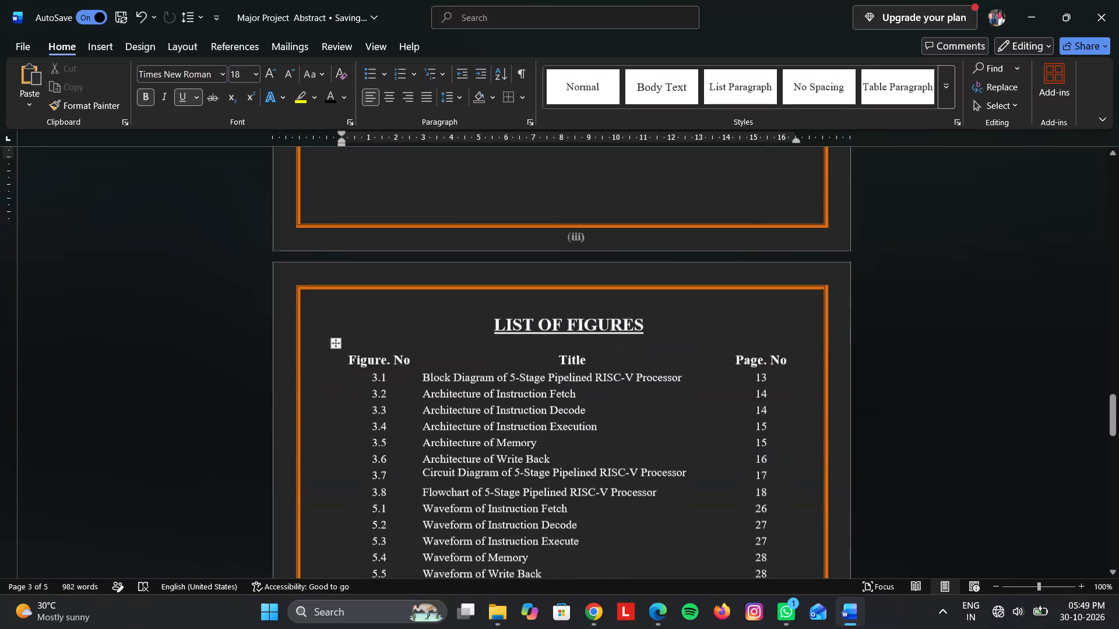
scroll(488, 412, "down", 18)
scroll(488, 412, "down", 4)
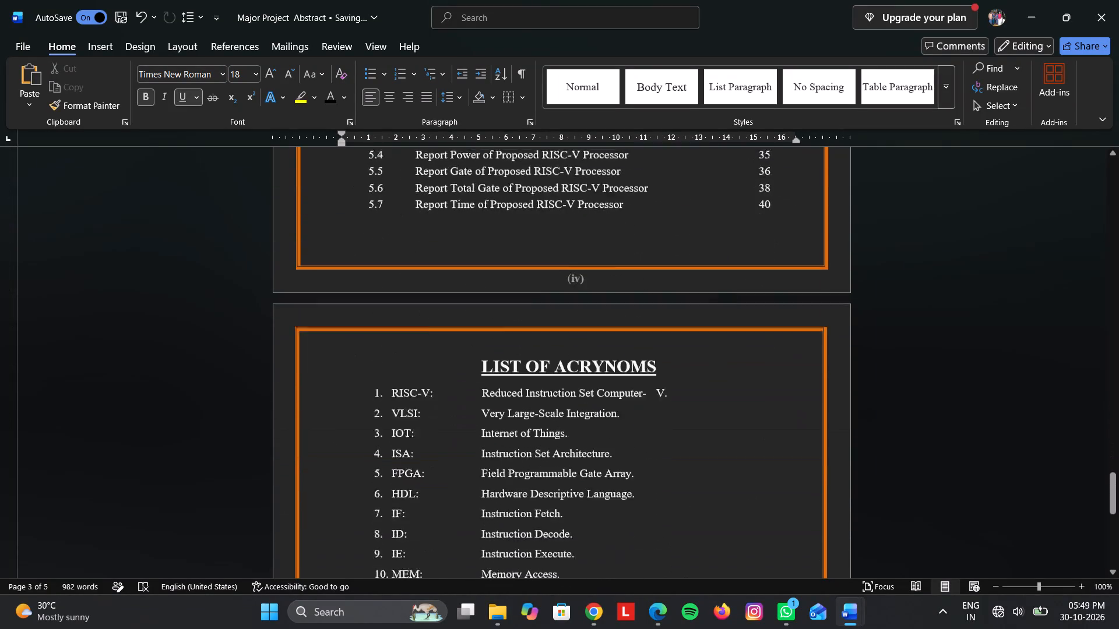
scroll(488, 412, "down", 20)
scroll(487, 413, "down", 7)
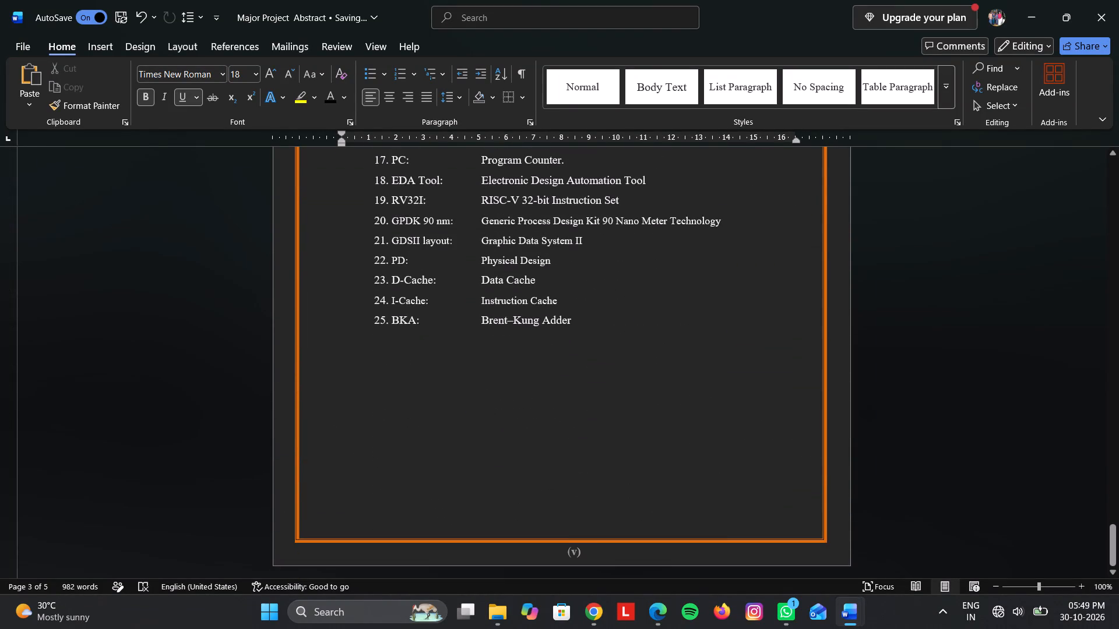
scroll(487, 413, "up", 20)
scroll(487, 413, "up", 7)
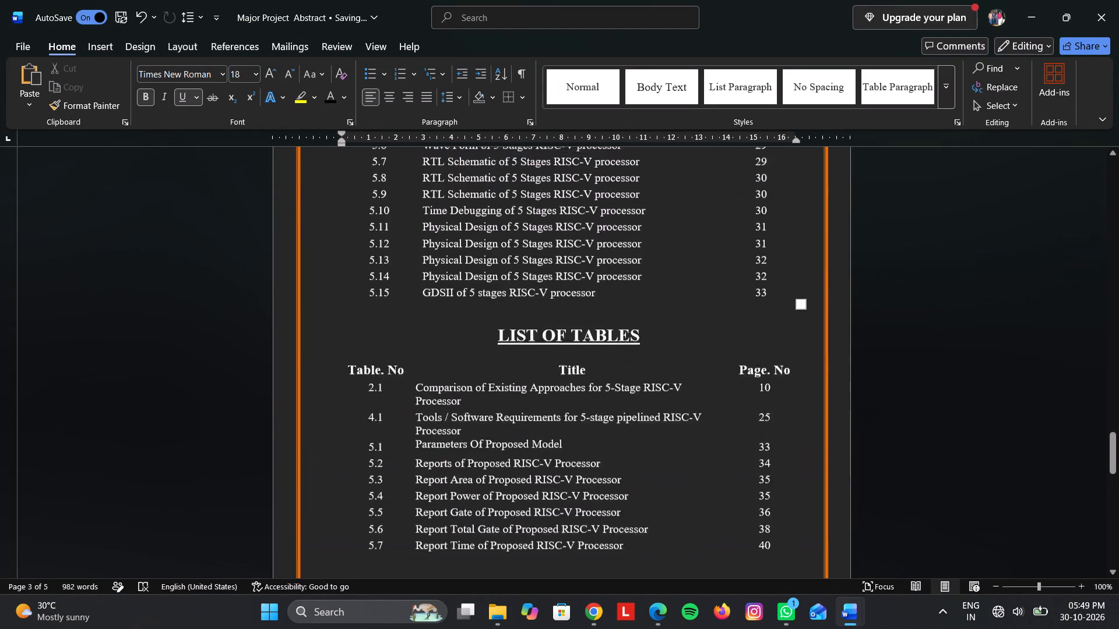
scroll(487, 413, "up", 14)
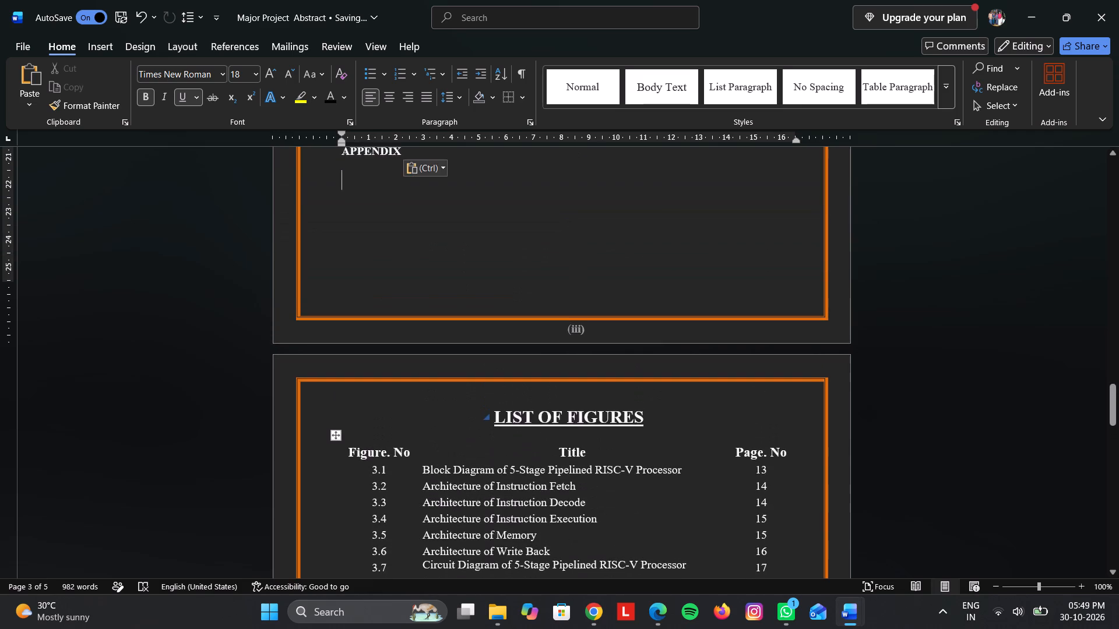
scroll(487, 413, "up", 7)
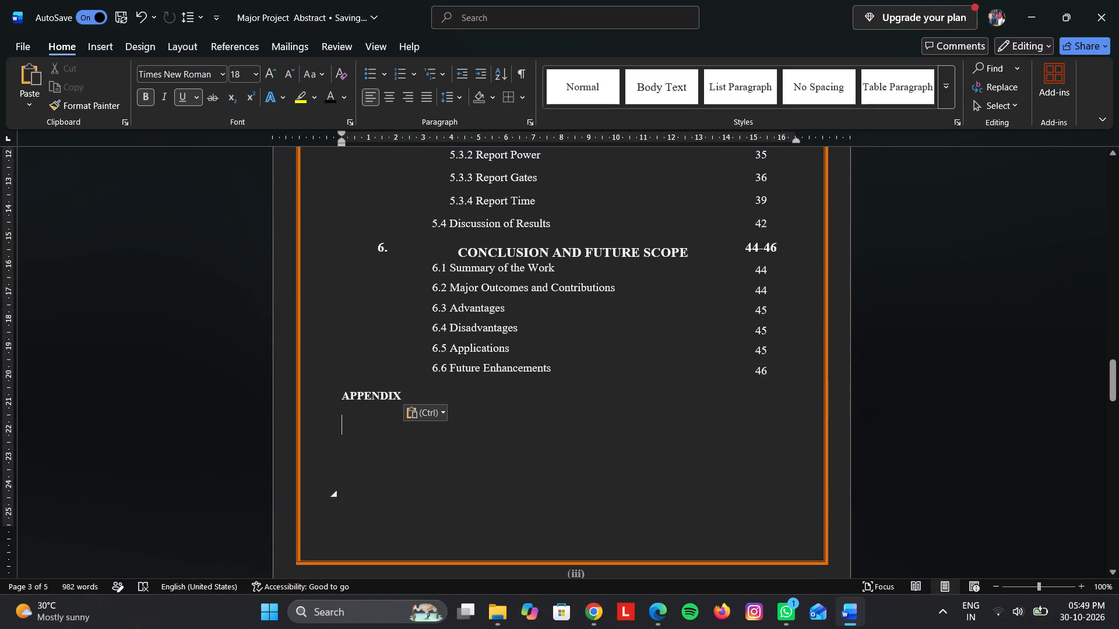
Check the connection status of the APSCe Wi-Fi network and return to the document.
left_click(997, 611)
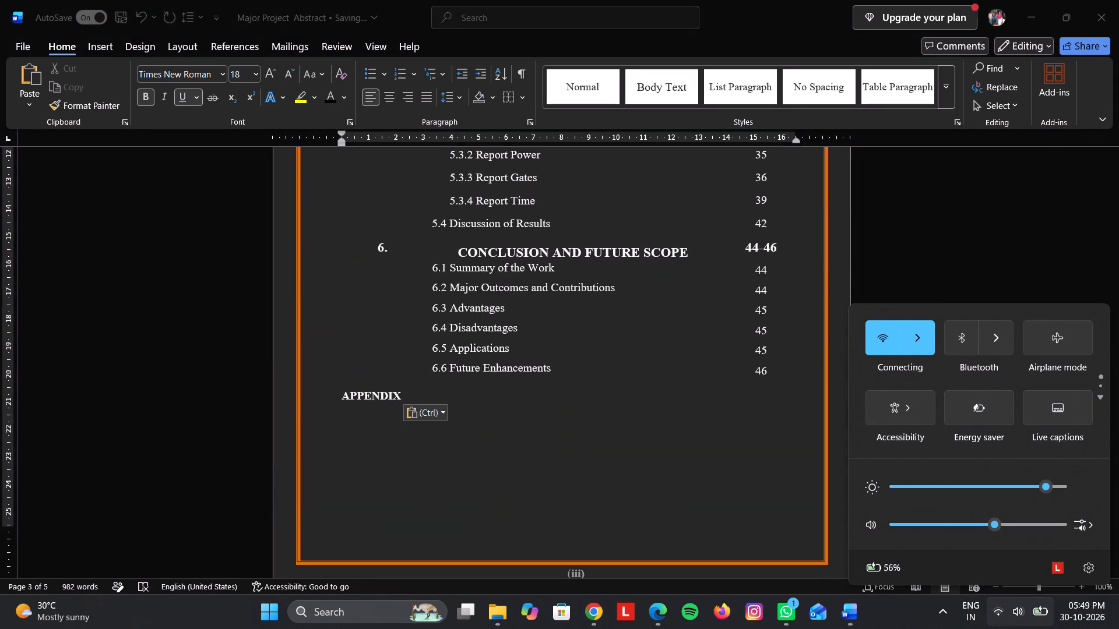
left_click(913, 347)
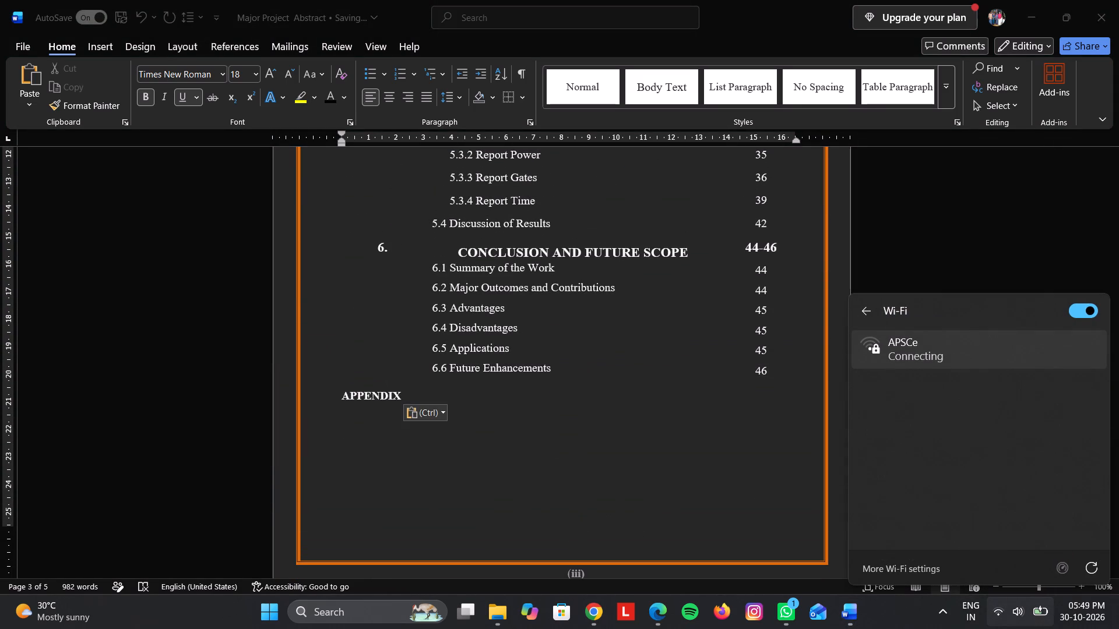
left_click(1015, 237)
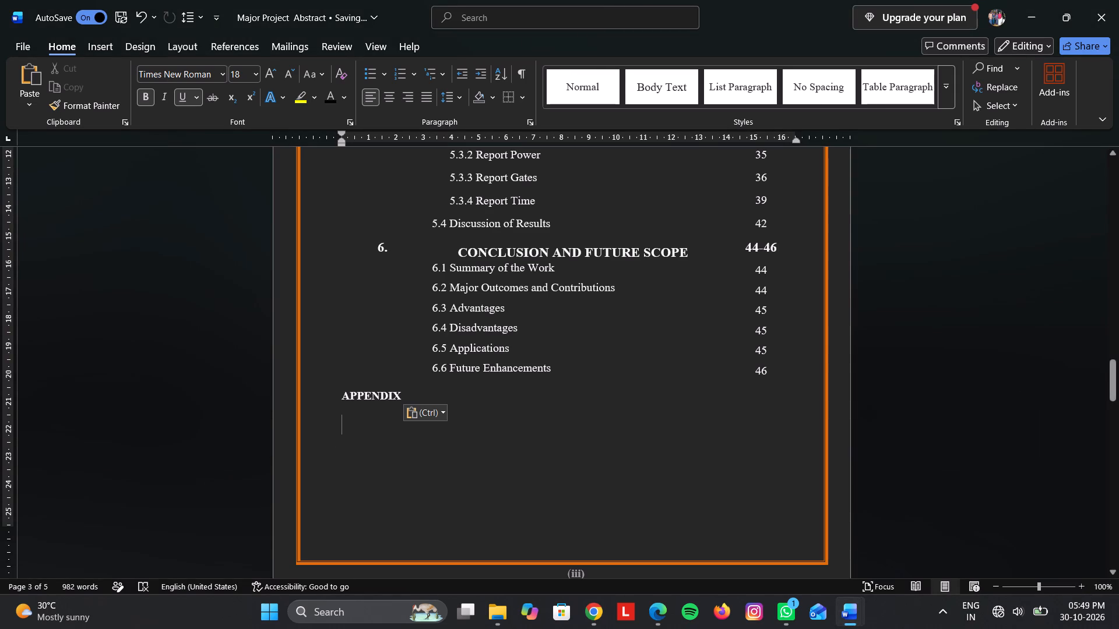
Review the Table of Contents from the chapter 6 entries back to its heading, and forward again through the chapter 3 entries.
scroll(545, 252, "up", 8)
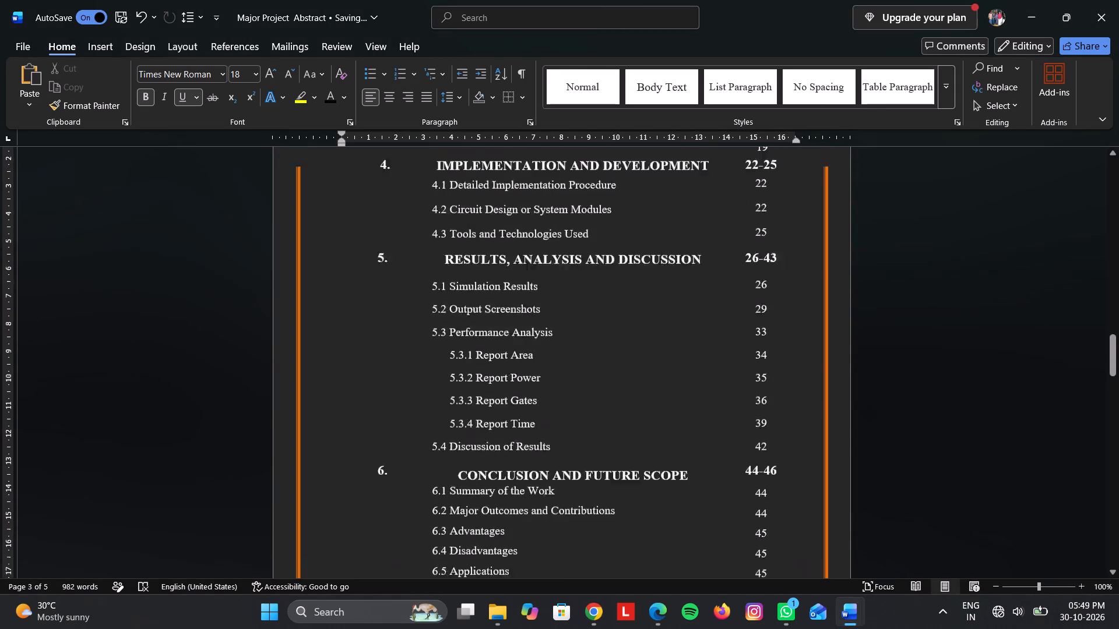
scroll(545, 252, "up", 11)
scroll(545, 252, "up", 13)
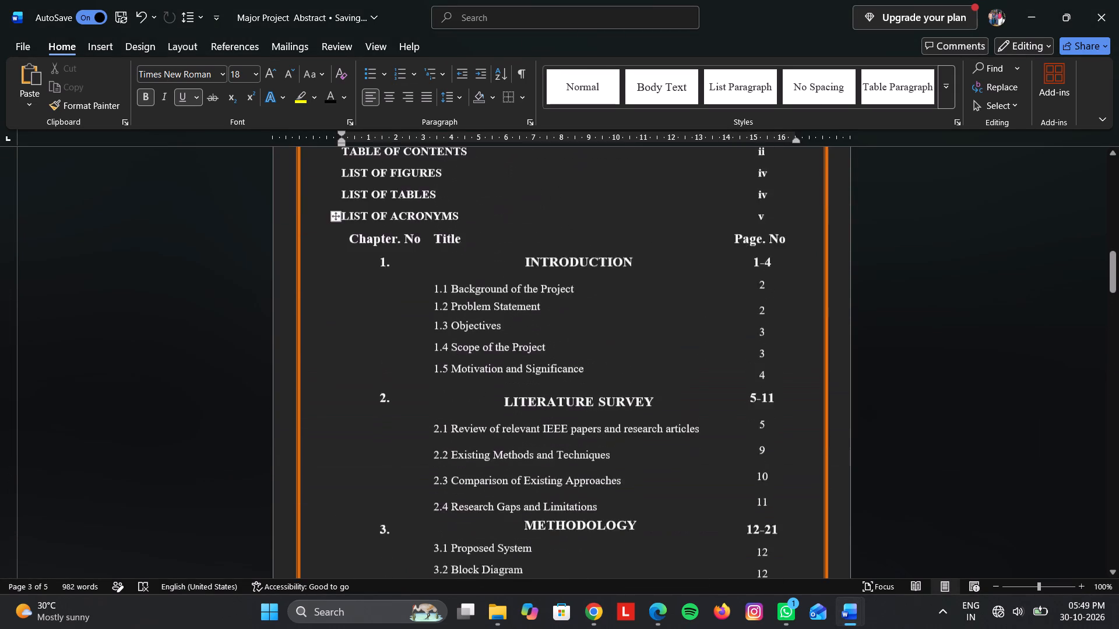
scroll(545, 252, "up", 4)
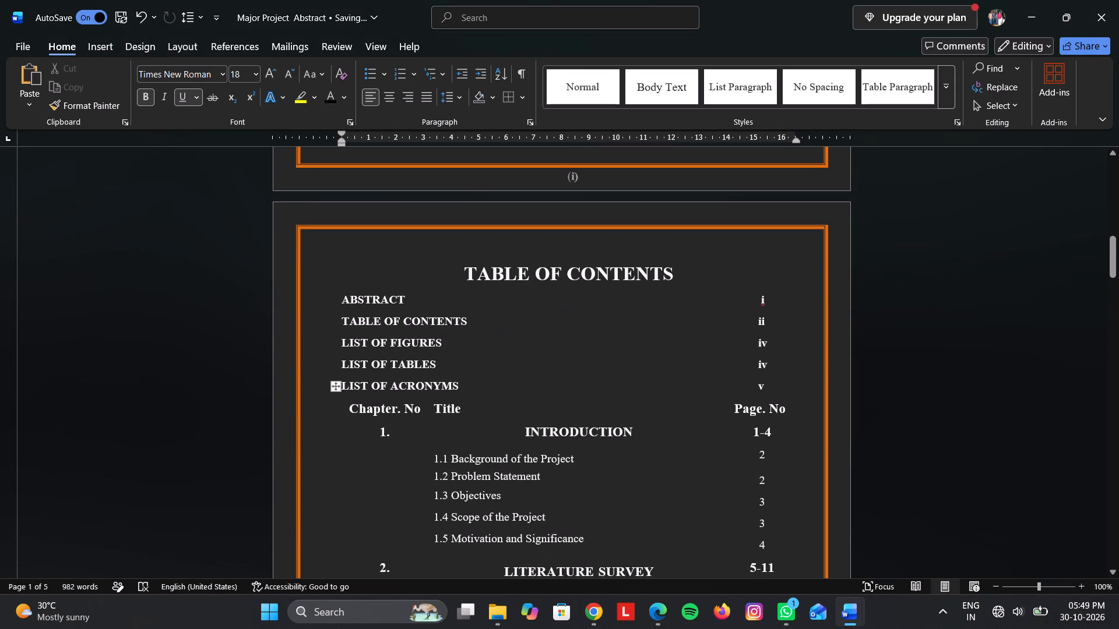
scroll(545, 252, "down", 5)
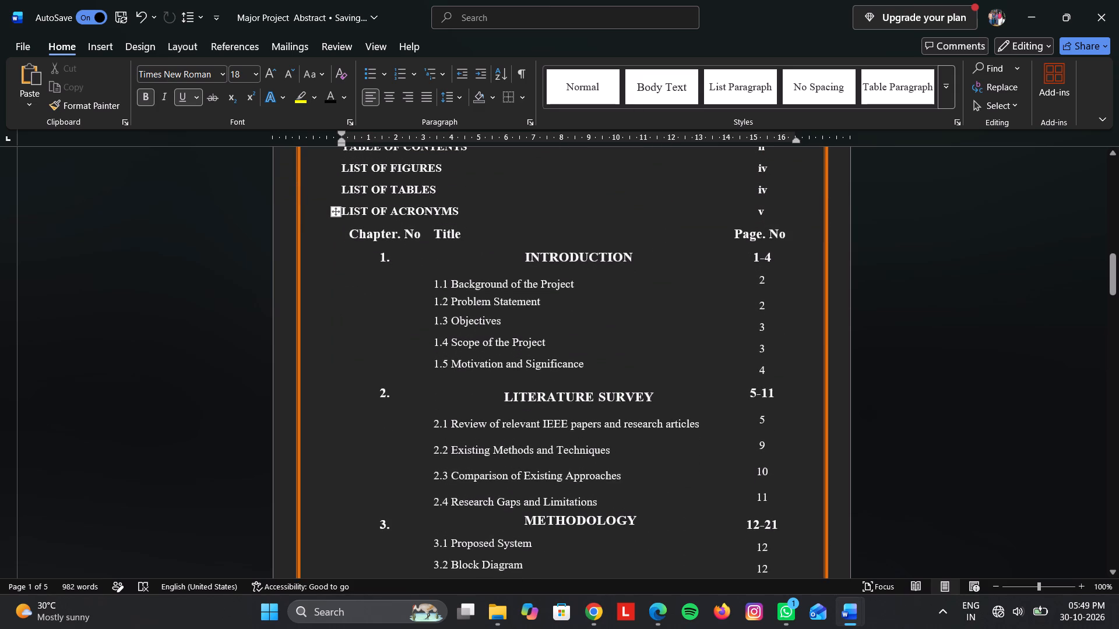
scroll(545, 252, "down", 11)
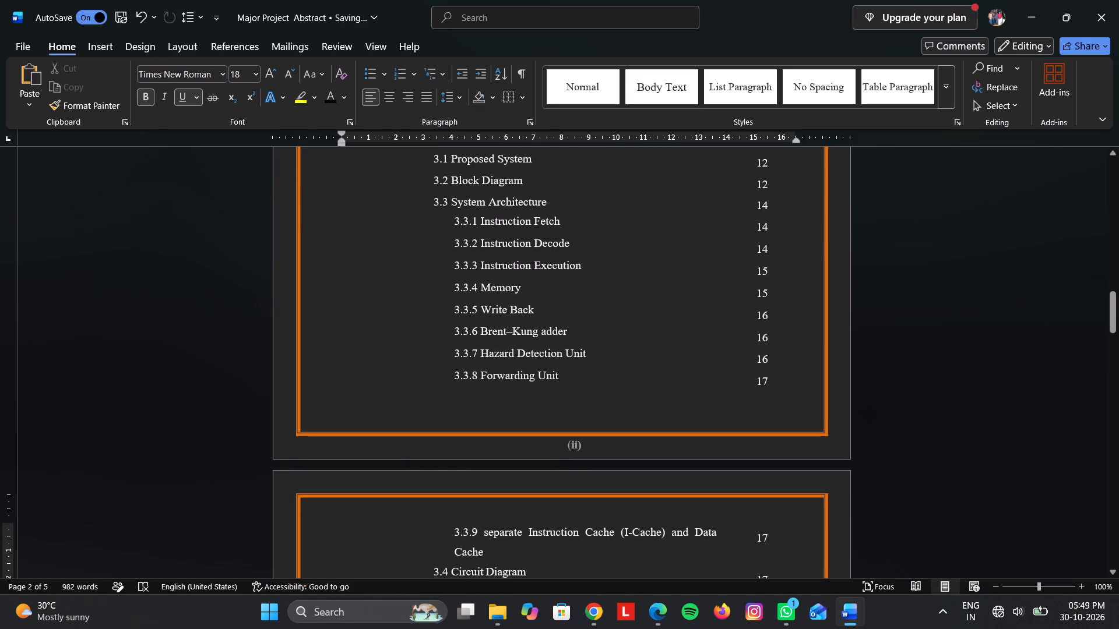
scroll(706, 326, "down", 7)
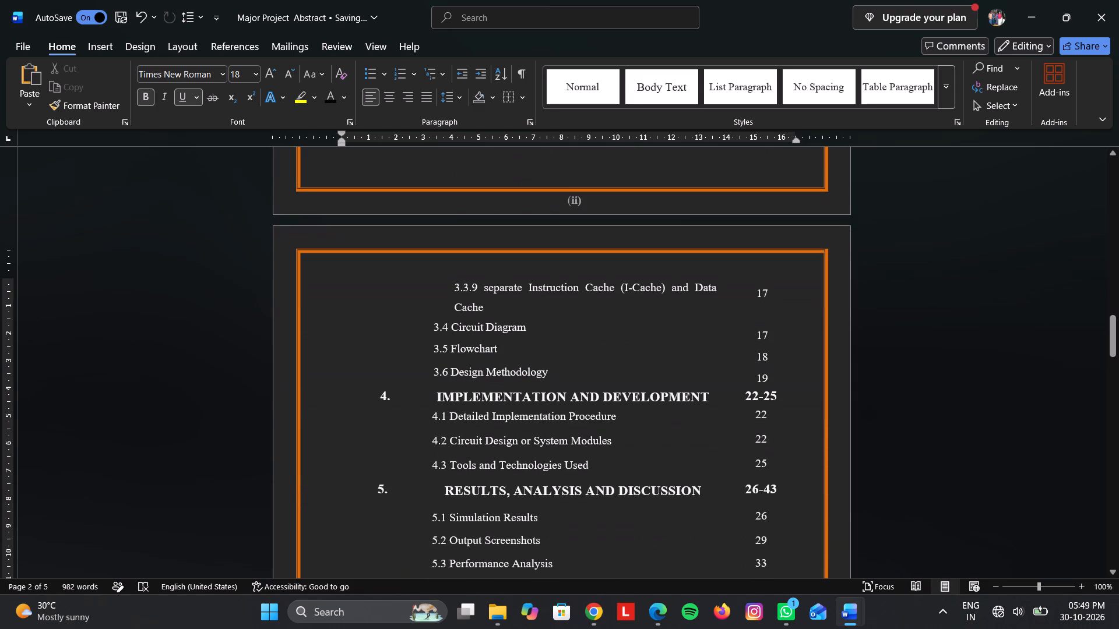
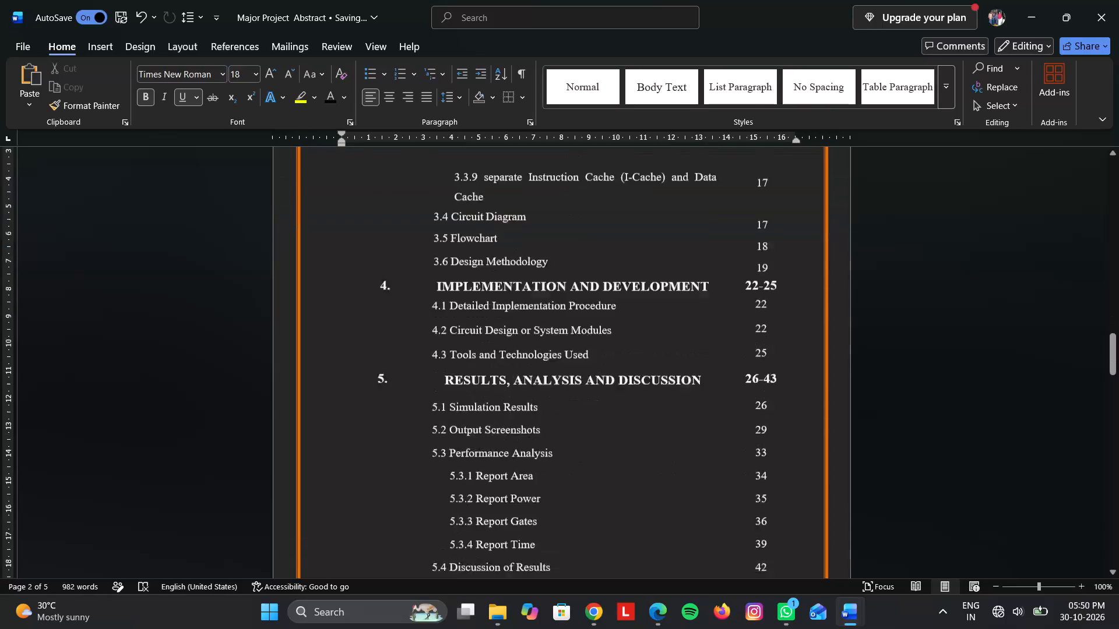
Review the contents table, list of figures, list of tables and list of acronyms through to the document's last page.
scroll(787, 429, "down", 5)
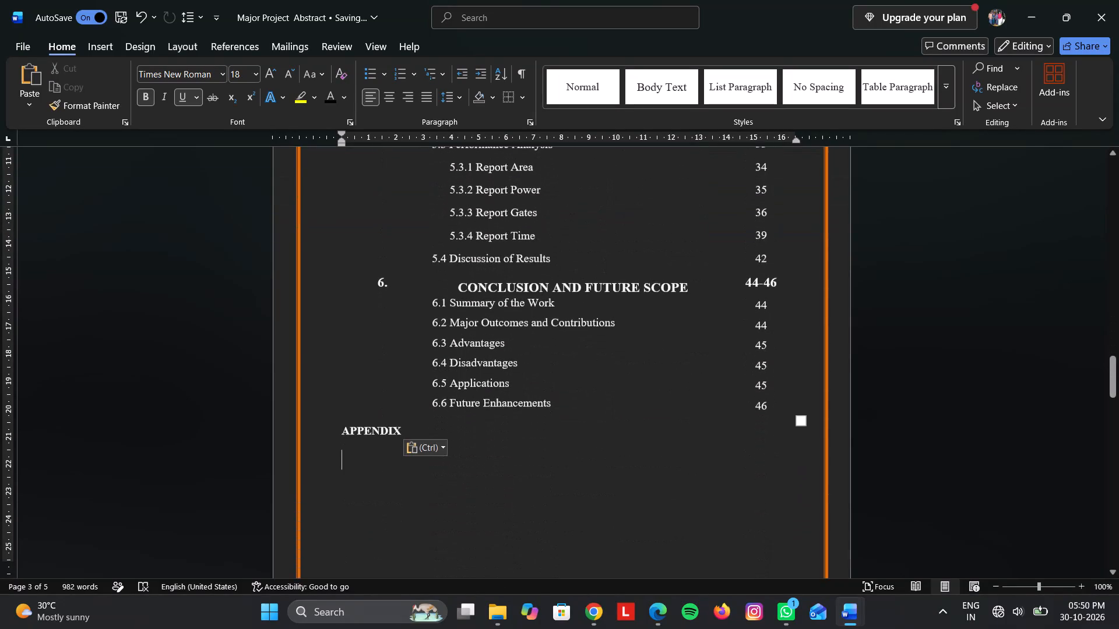
scroll(787, 429, "down", 6)
scroll(787, 429, "up", 5)
scroll(787, 429, "down", 5)
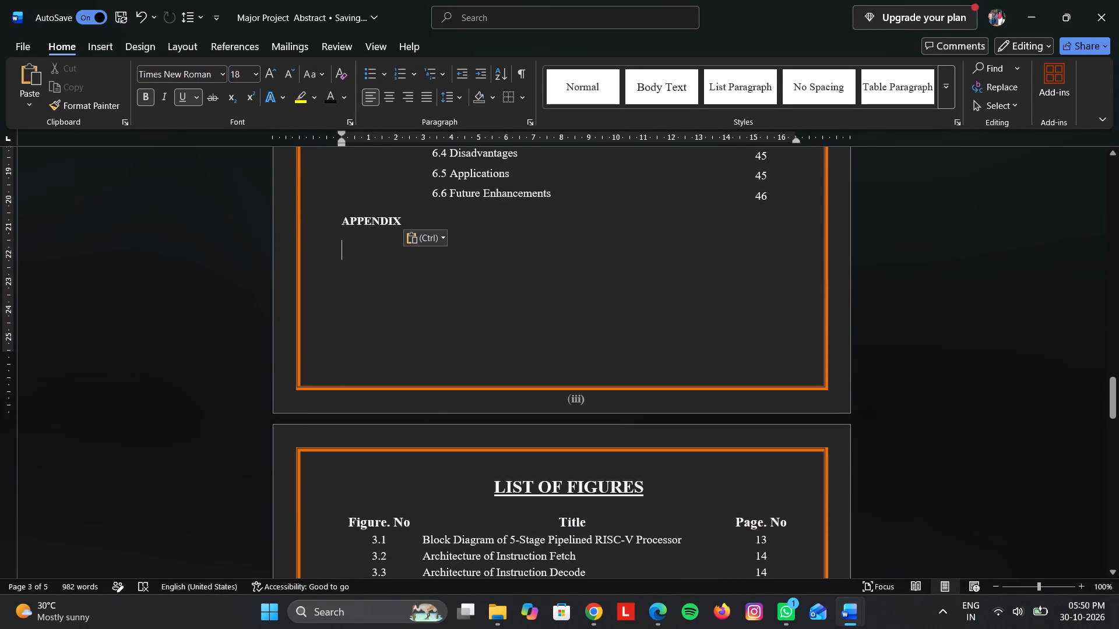
scroll(787, 429, "down", 6)
scroll(787, 429, "down", 19)
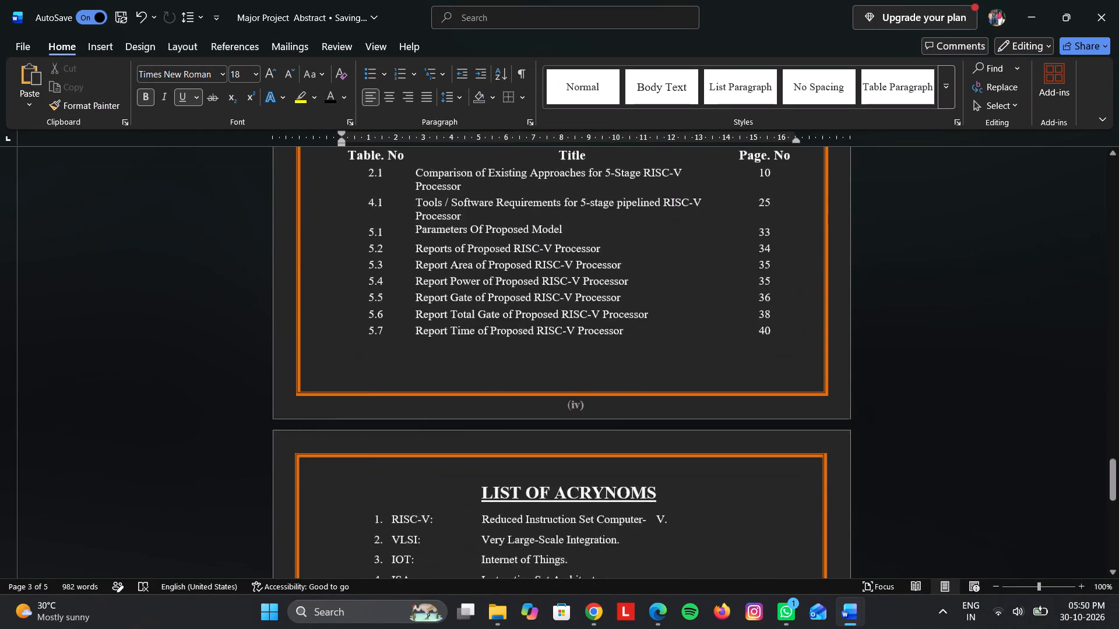
scroll(787, 429, "down", 16)
scroll(787, 429, "down", 6)
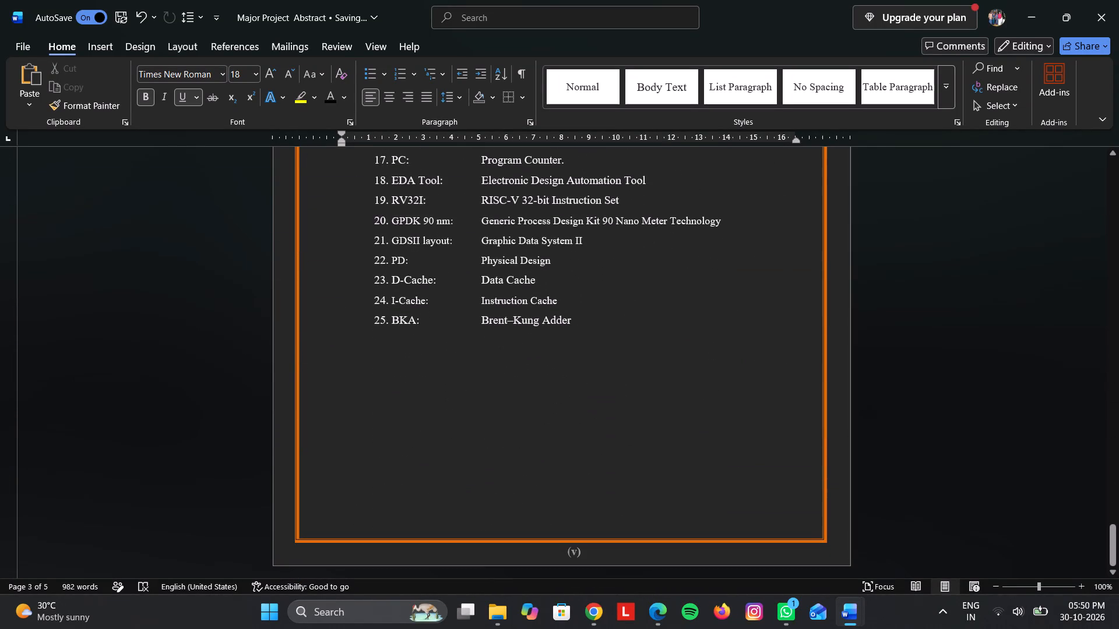
scroll(787, 429, "down", 6)
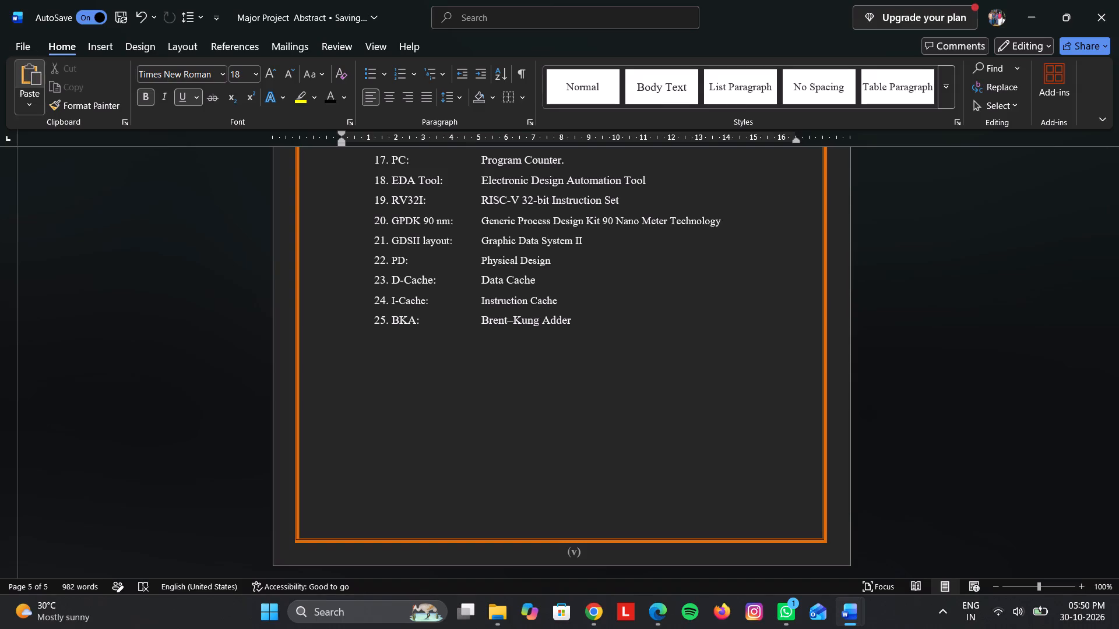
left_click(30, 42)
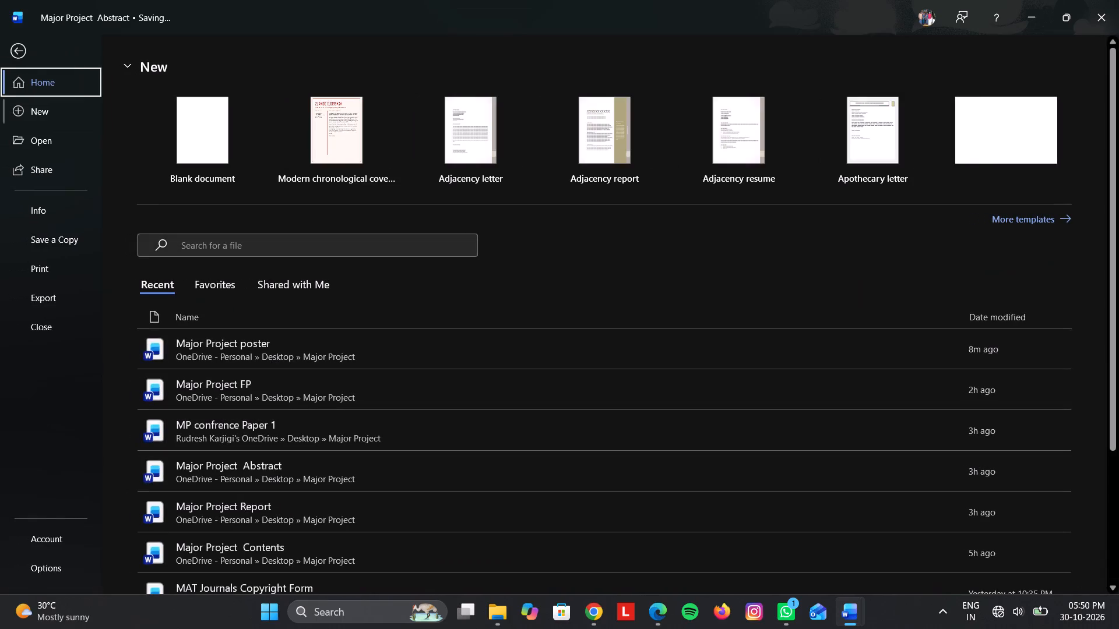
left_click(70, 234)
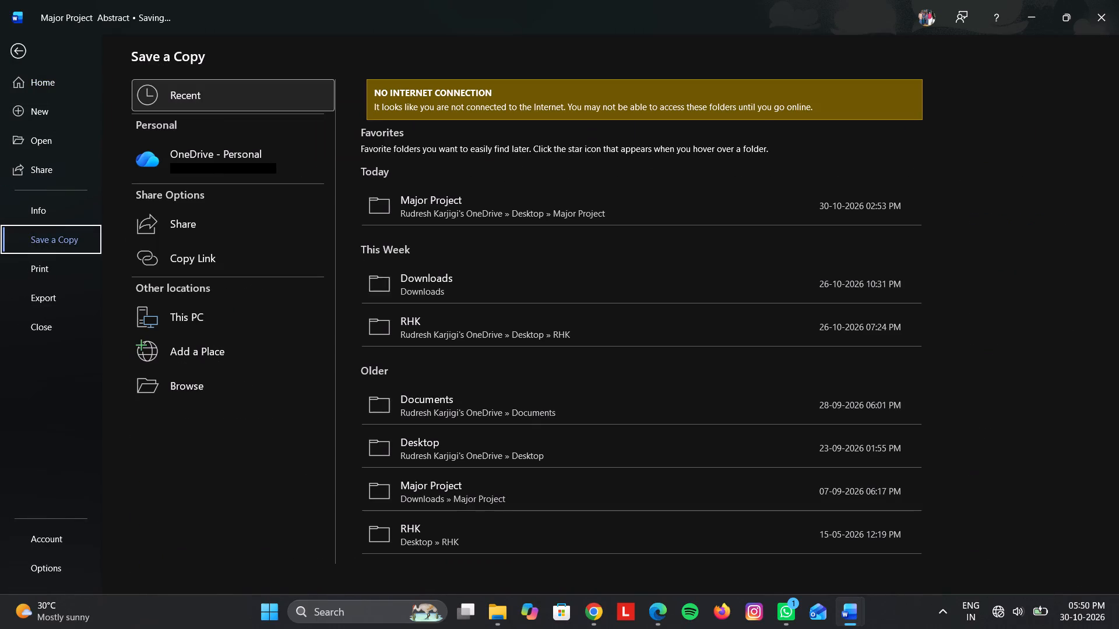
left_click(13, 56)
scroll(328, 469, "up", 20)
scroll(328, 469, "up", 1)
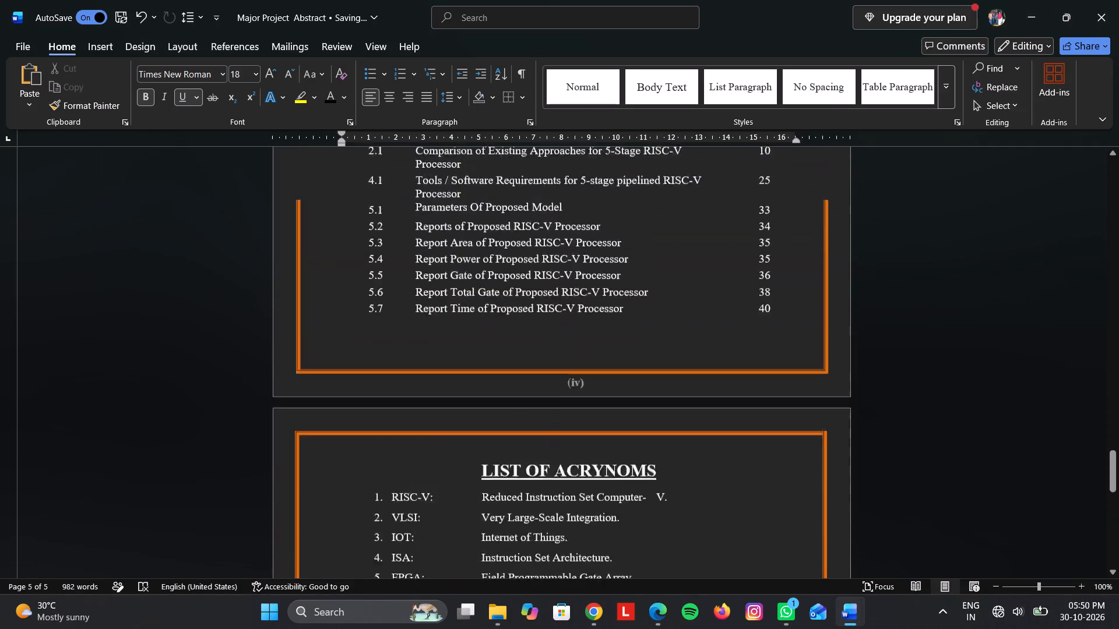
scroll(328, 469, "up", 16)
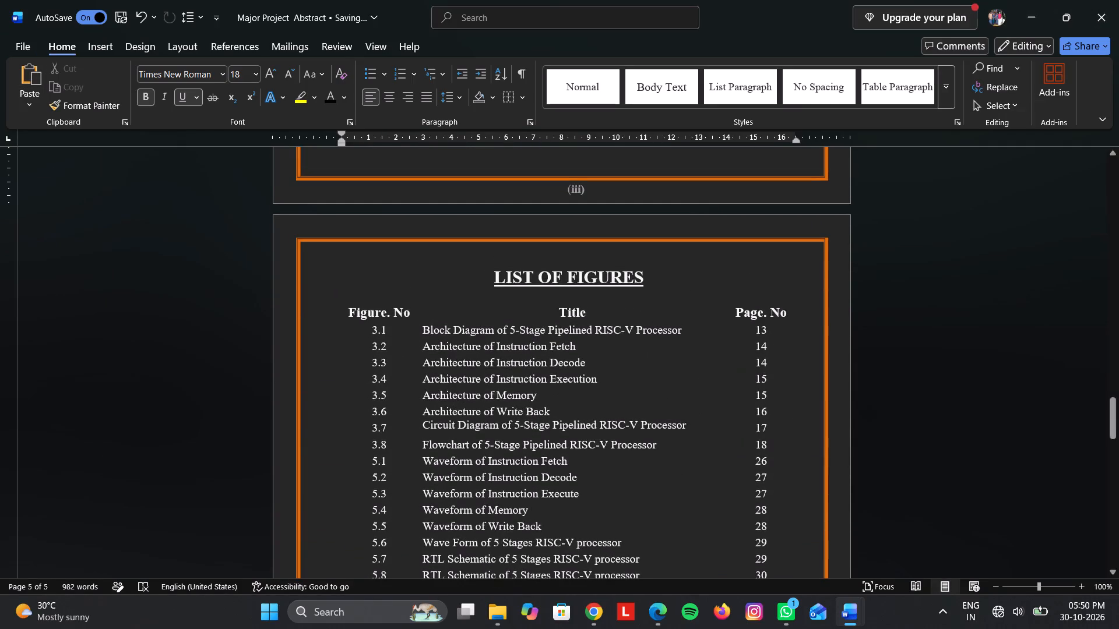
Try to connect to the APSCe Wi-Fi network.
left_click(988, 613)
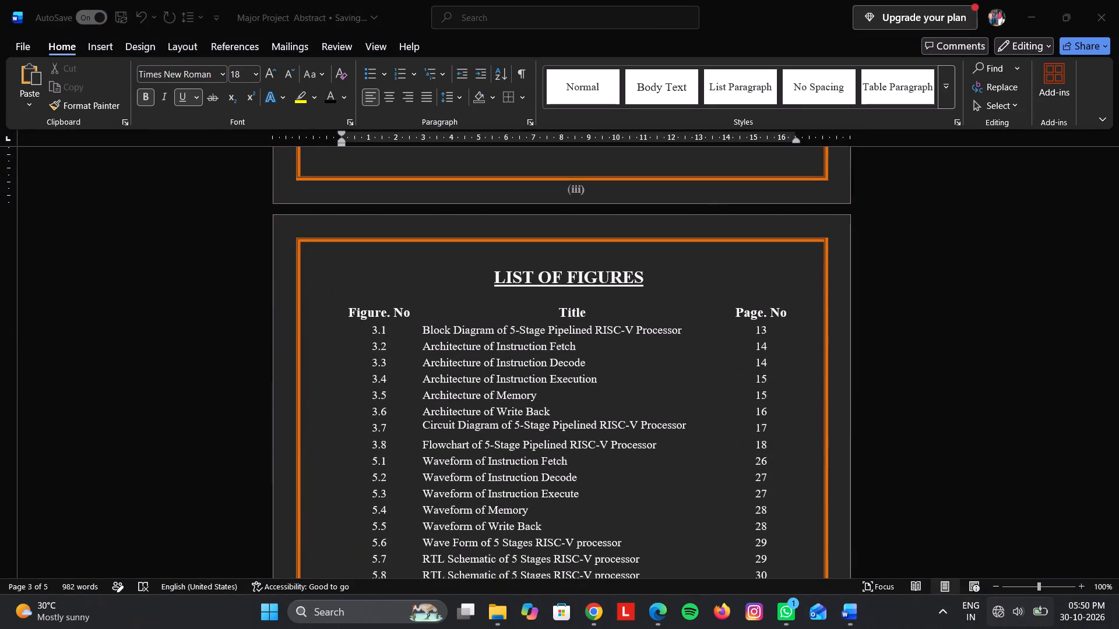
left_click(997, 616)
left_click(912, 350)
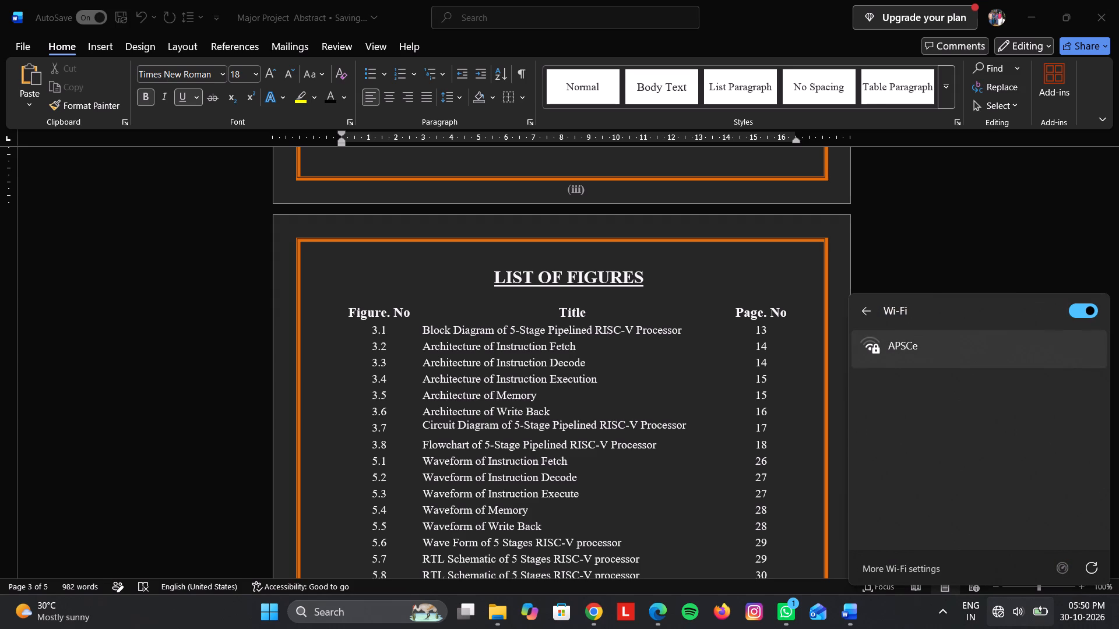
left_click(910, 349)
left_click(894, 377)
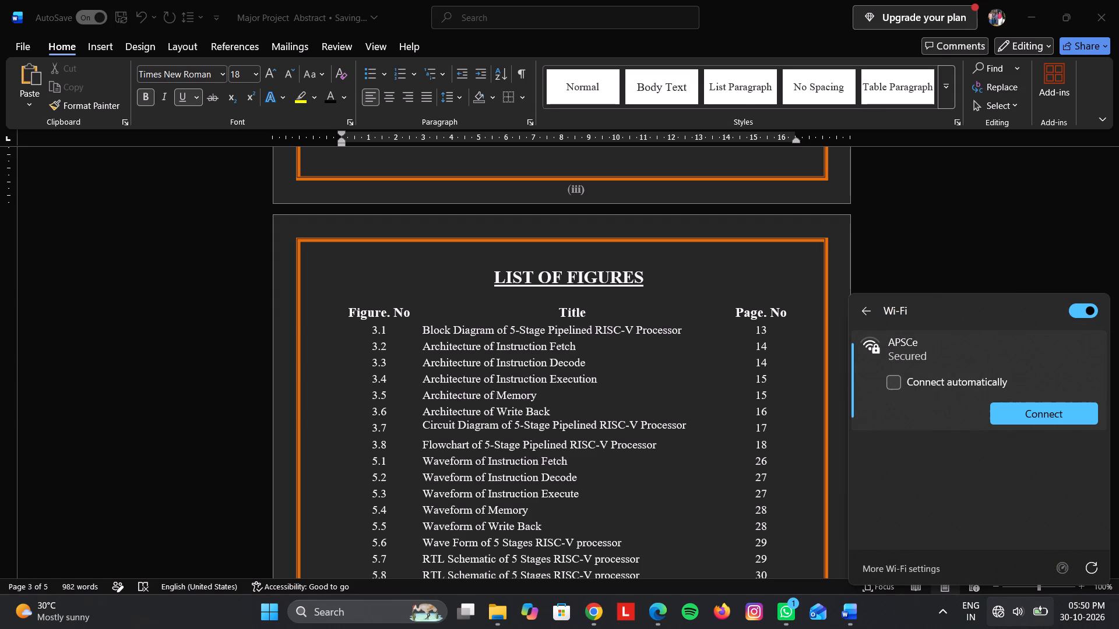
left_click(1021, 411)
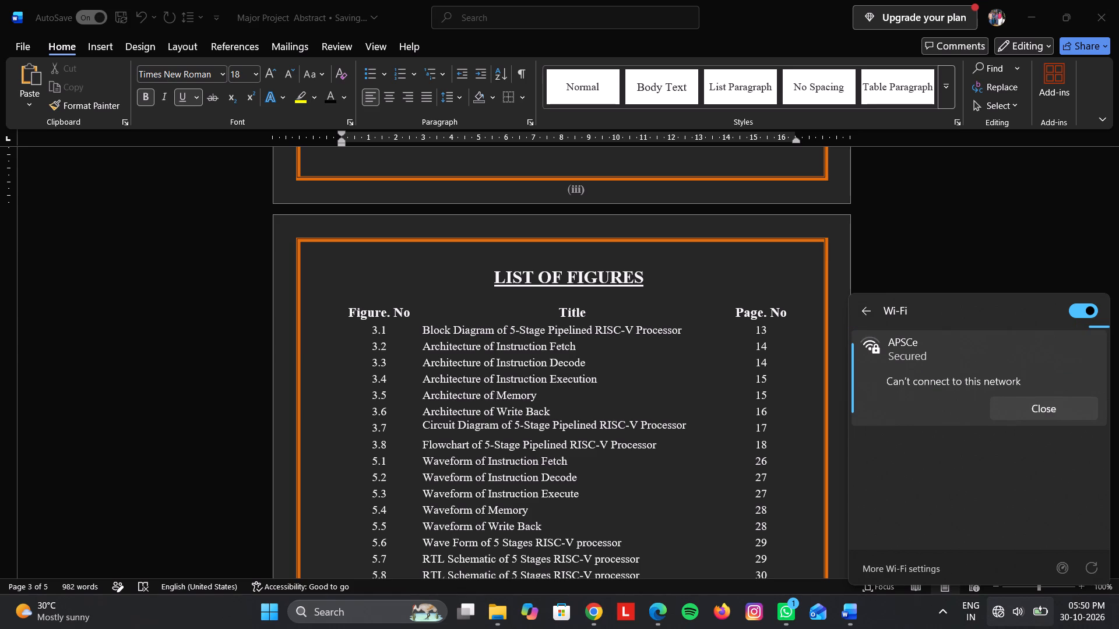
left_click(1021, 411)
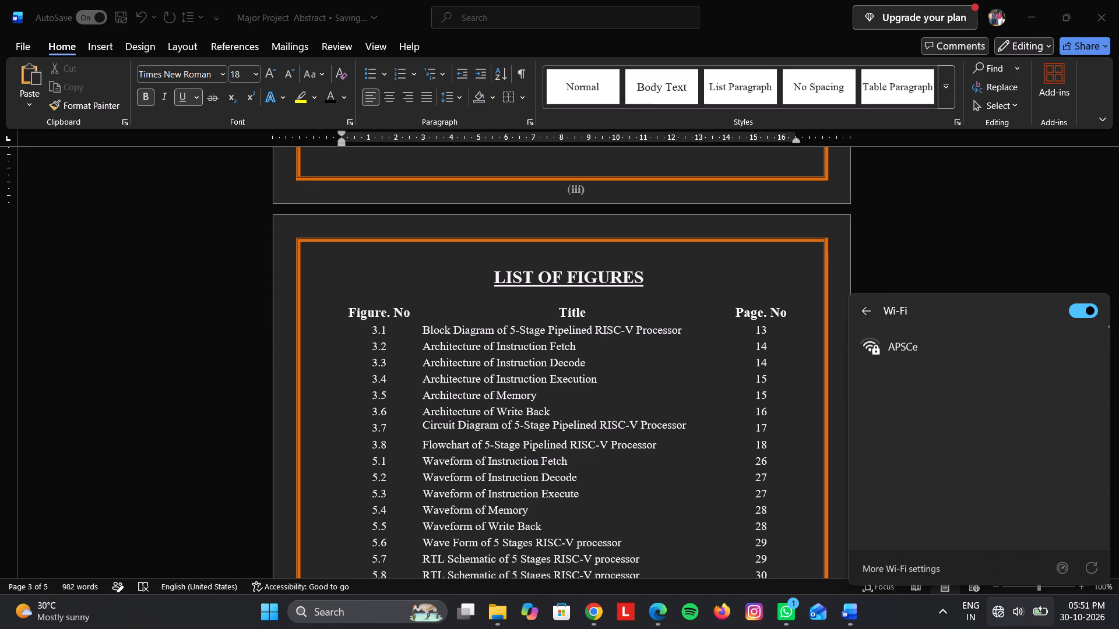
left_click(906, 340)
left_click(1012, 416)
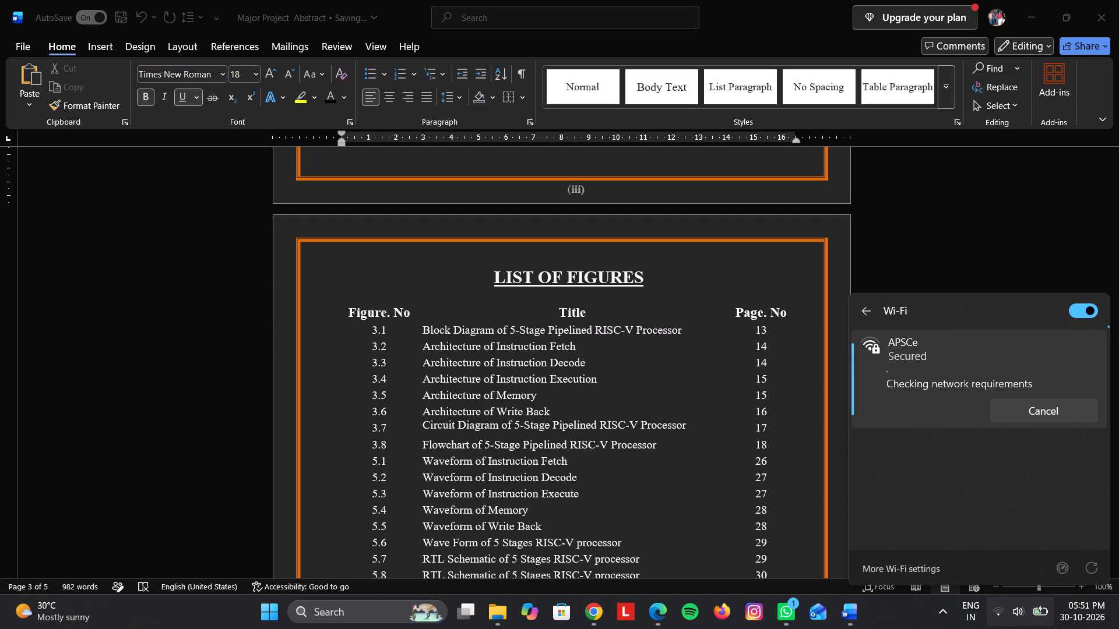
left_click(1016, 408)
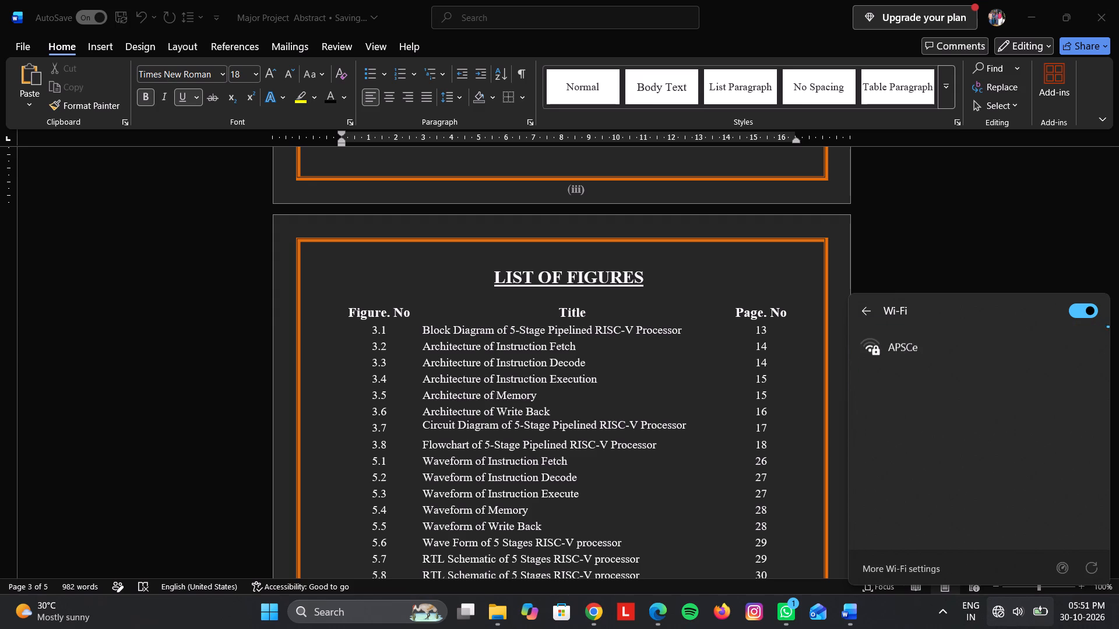
Connect to the APSCe Wi-Fi network with automatic connection enabled and return to the Word document.
left_click(959, 366)
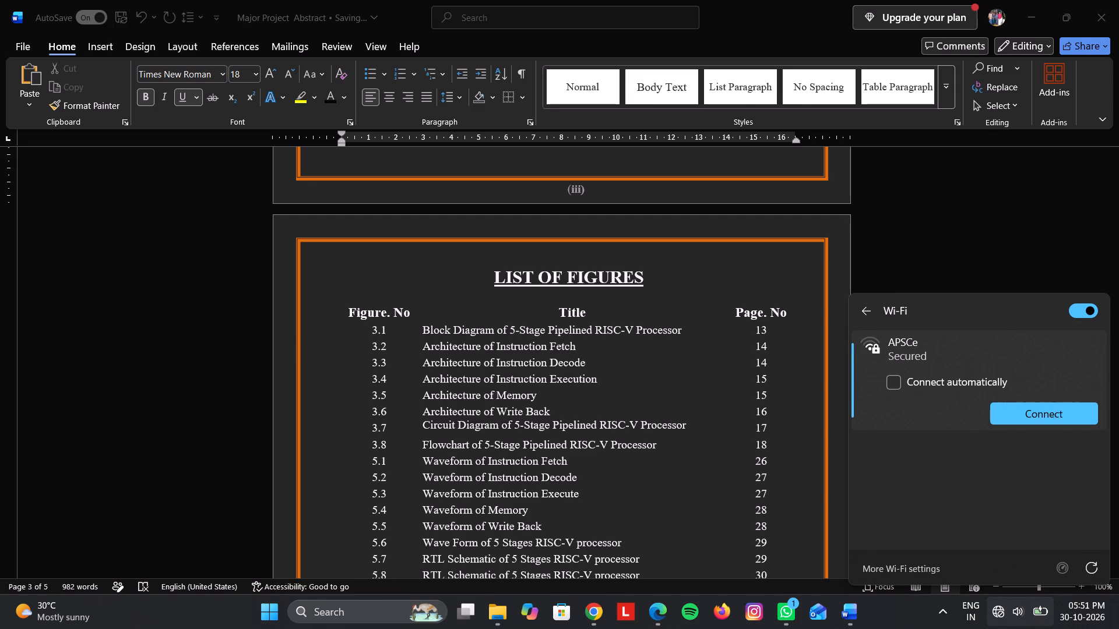
left_click(884, 383)
left_click(894, 383)
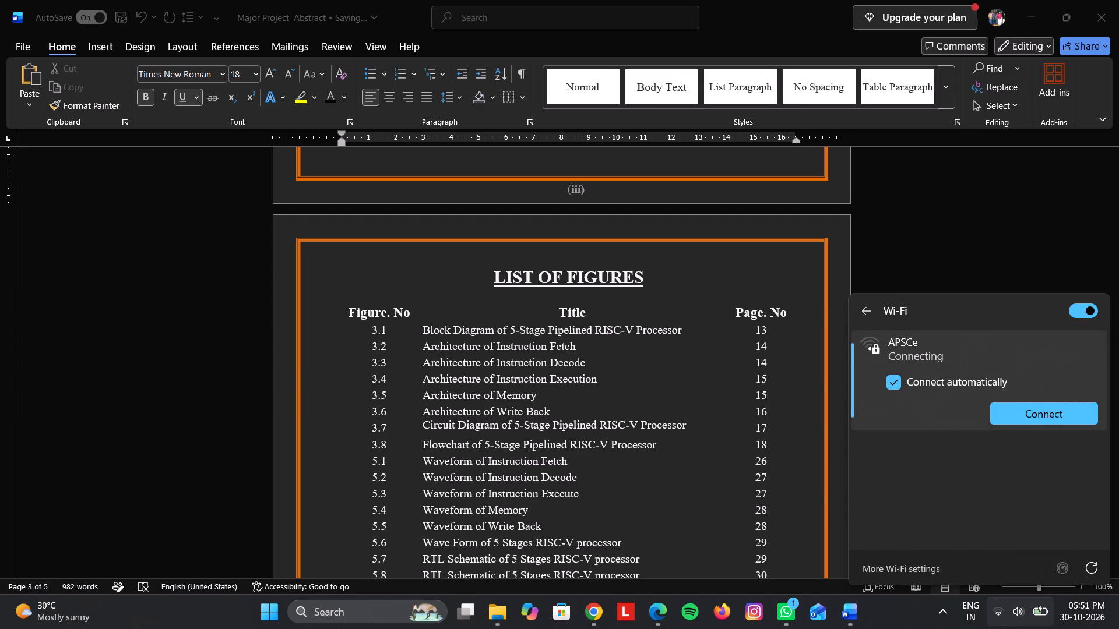
left_click(1025, 422)
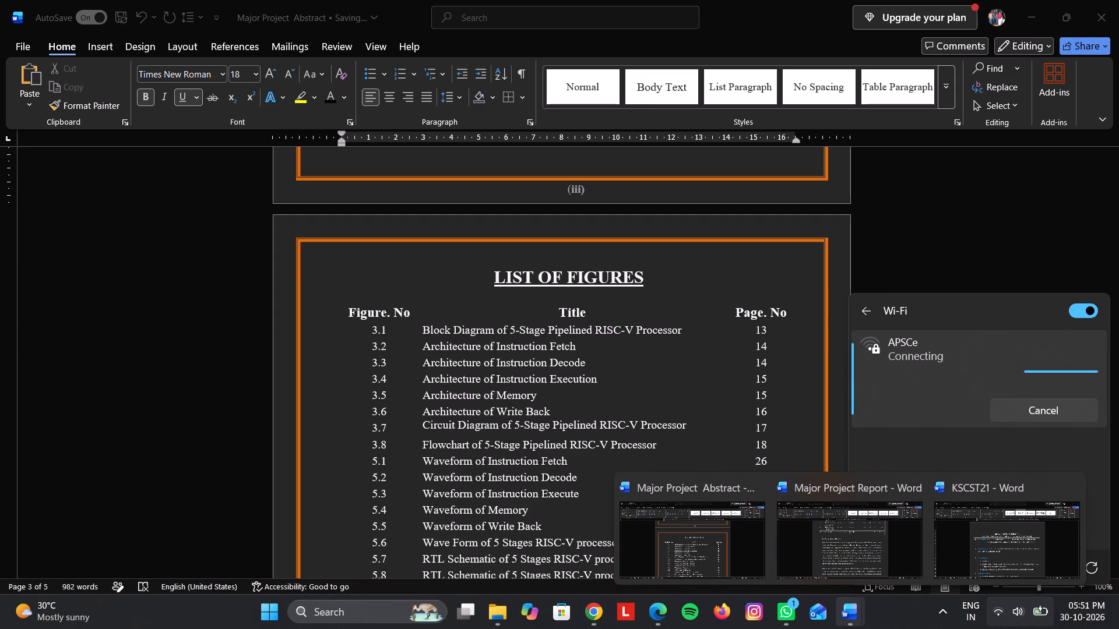
left_click(978, 236)
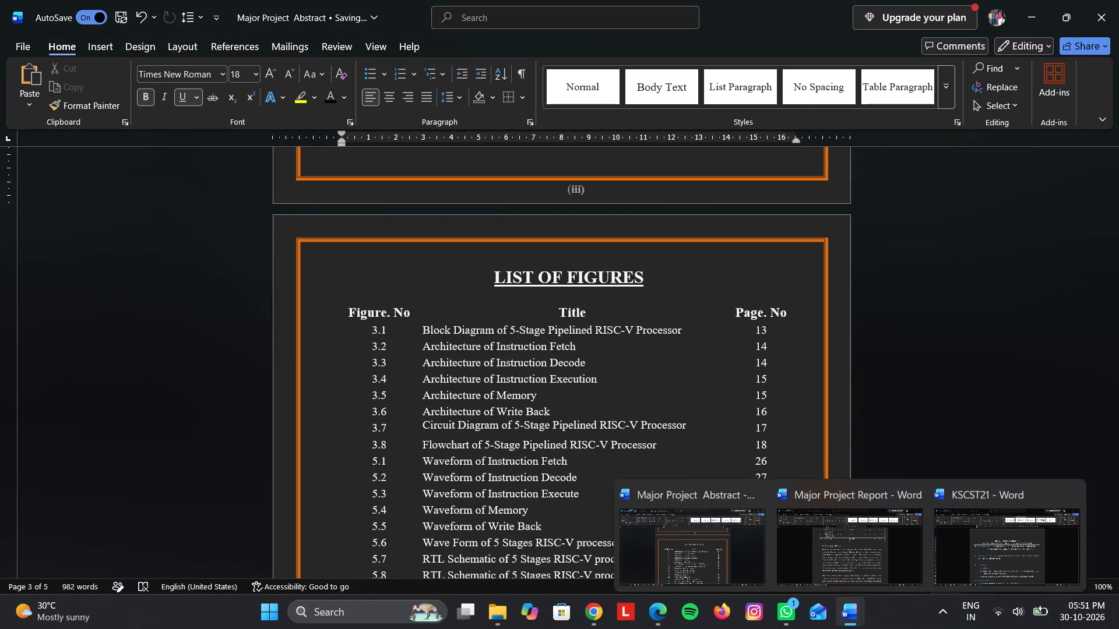
Review the pages from the List of Figures through the acronyms list, and back up to the Table of Contents heading.
scroll(903, 331, "down", 3)
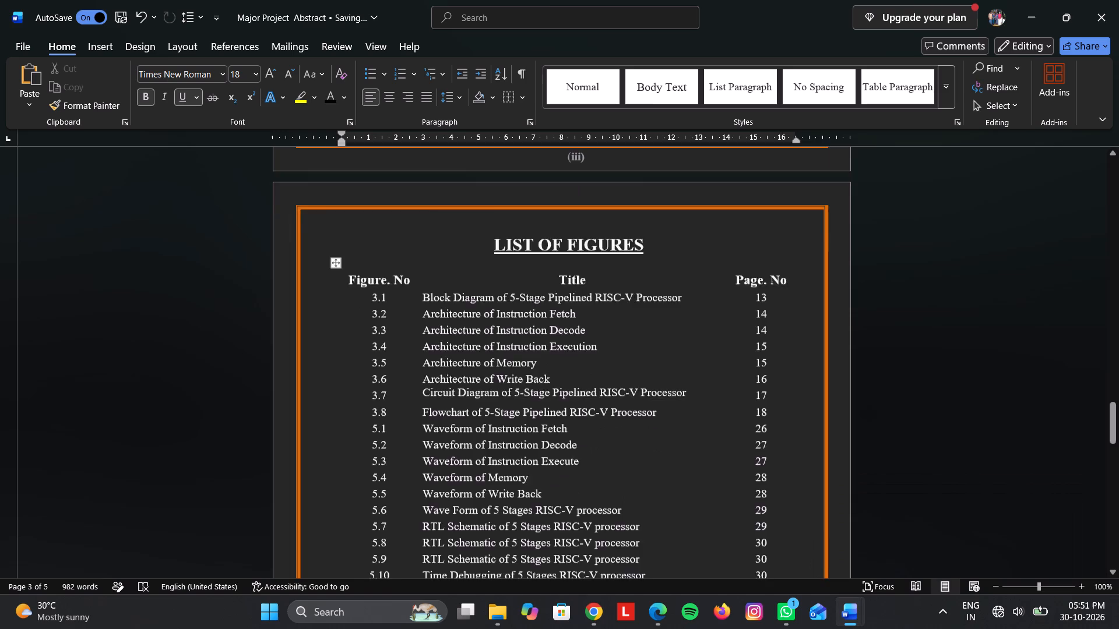
scroll(903, 331, "down", 16)
scroll(903, 331, "up", 1)
scroll(903, 331, "down", 12)
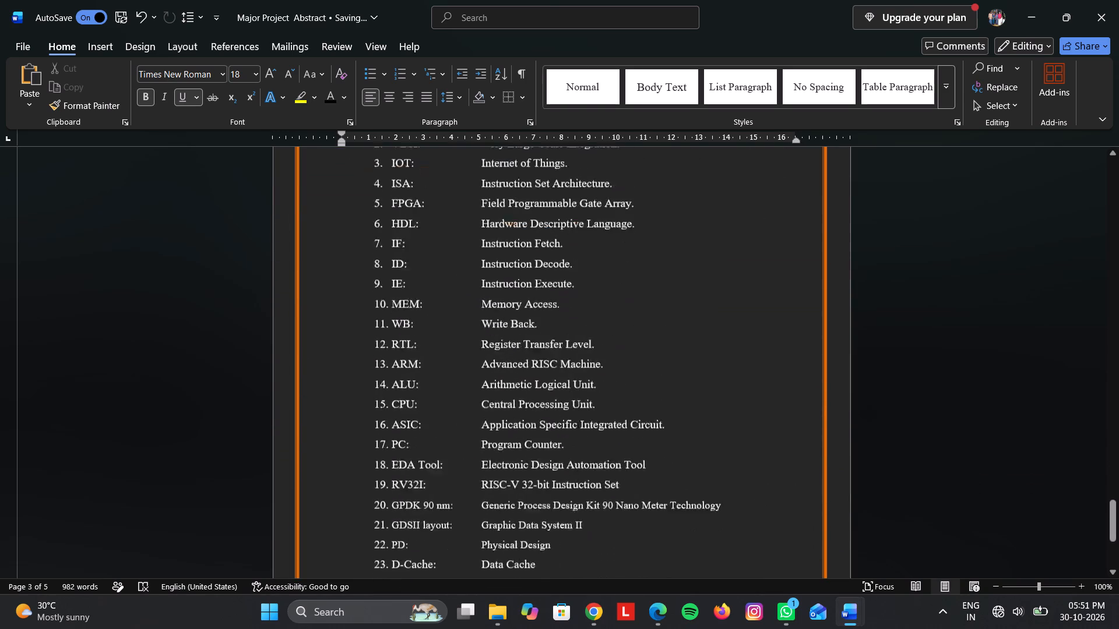
scroll(903, 331, "down", 14)
scroll(903, 331, "up", 20)
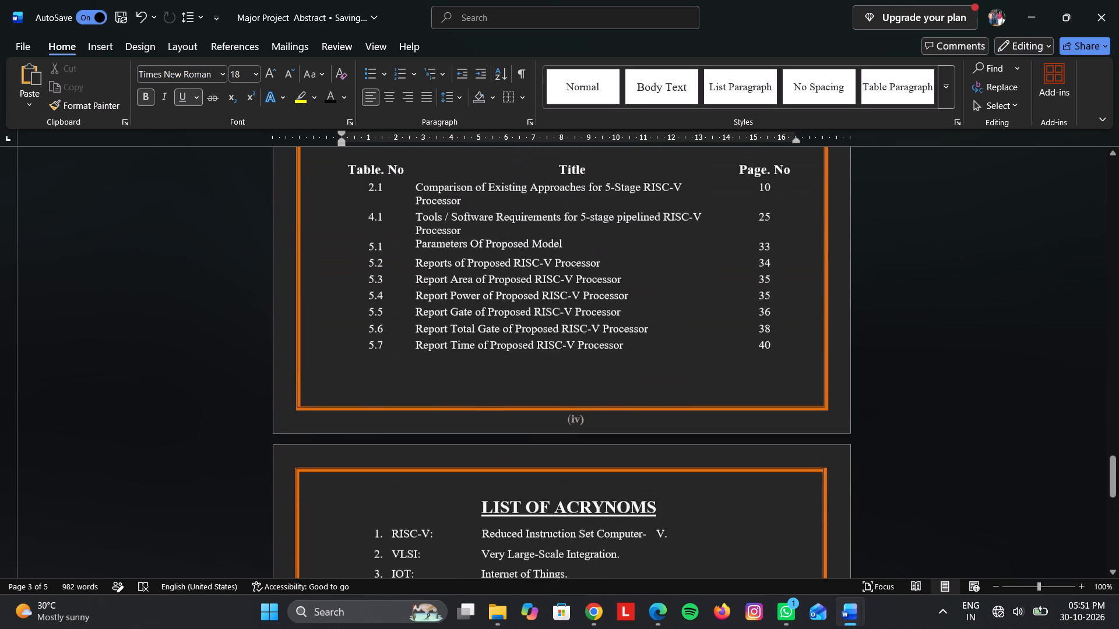
scroll(903, 331, "up", 20)
scroll(903, 331, "up", 11)
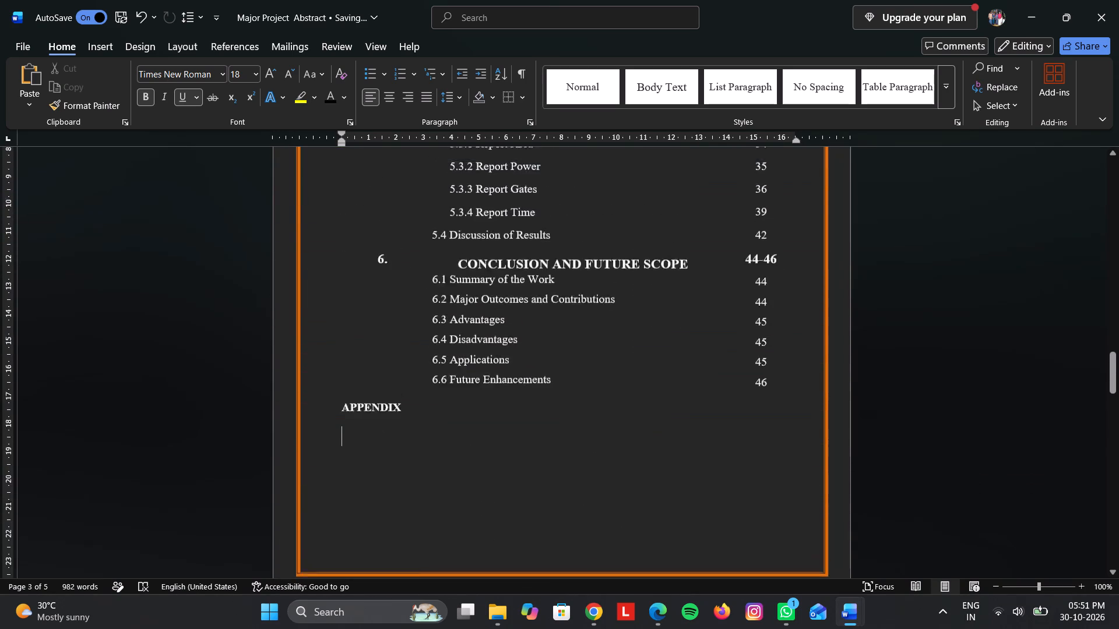
scroll(903, 331, "up", 1)
scroll(903, 331, "up", 20)
scroll(903, 331, "up", 1)
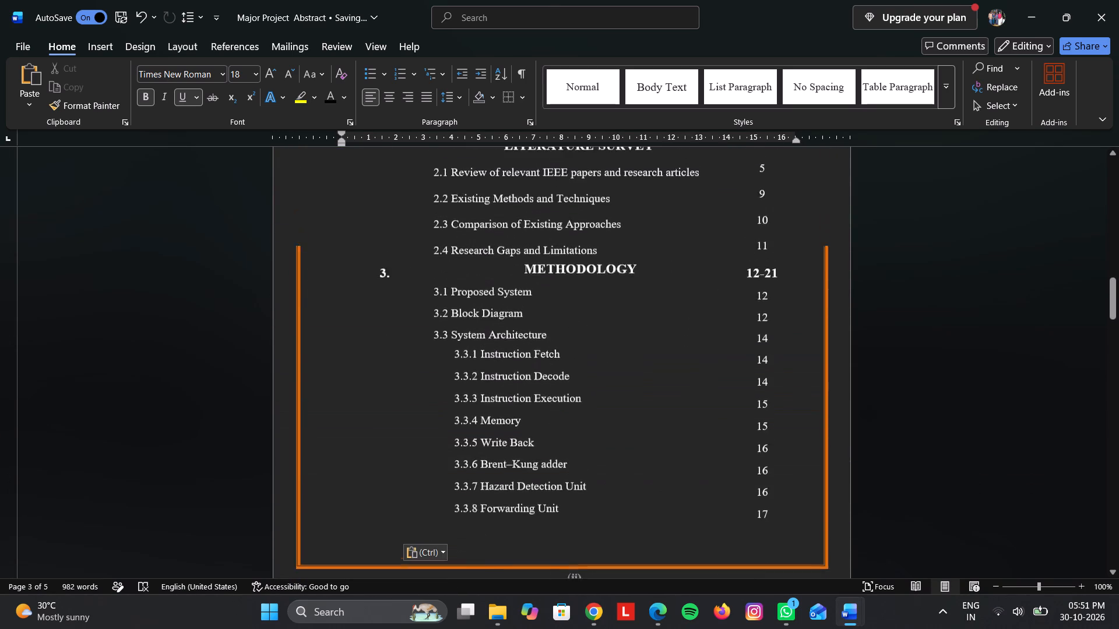
scroll(903, 331, "up", 12)
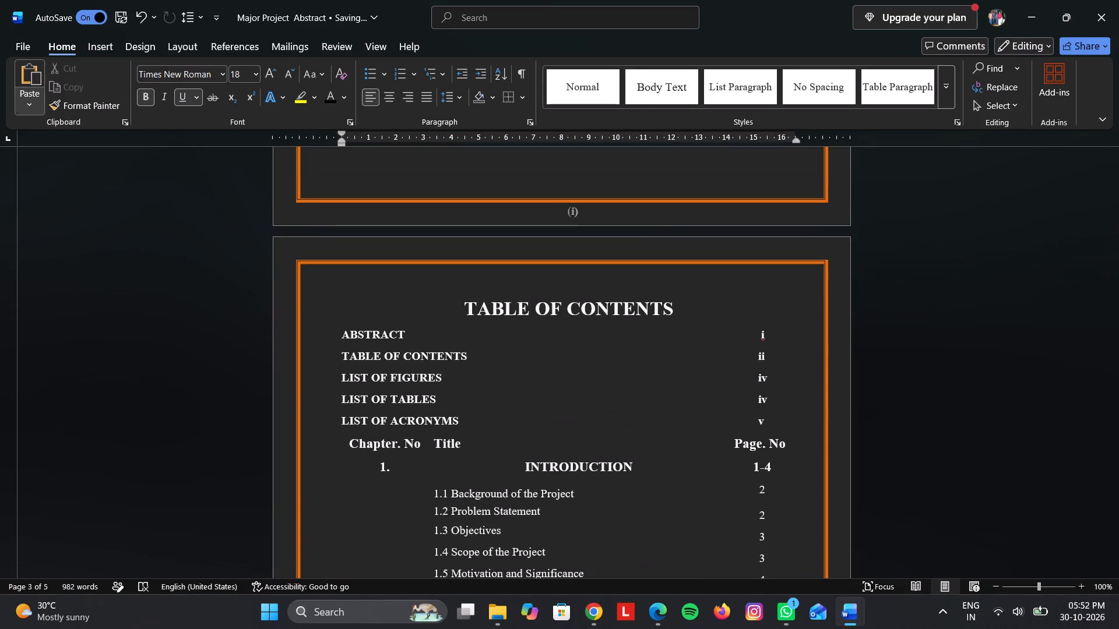
Start saving a copy of the Major Project Abstract document by browsing for a destination folder.
left_click(29, 41)
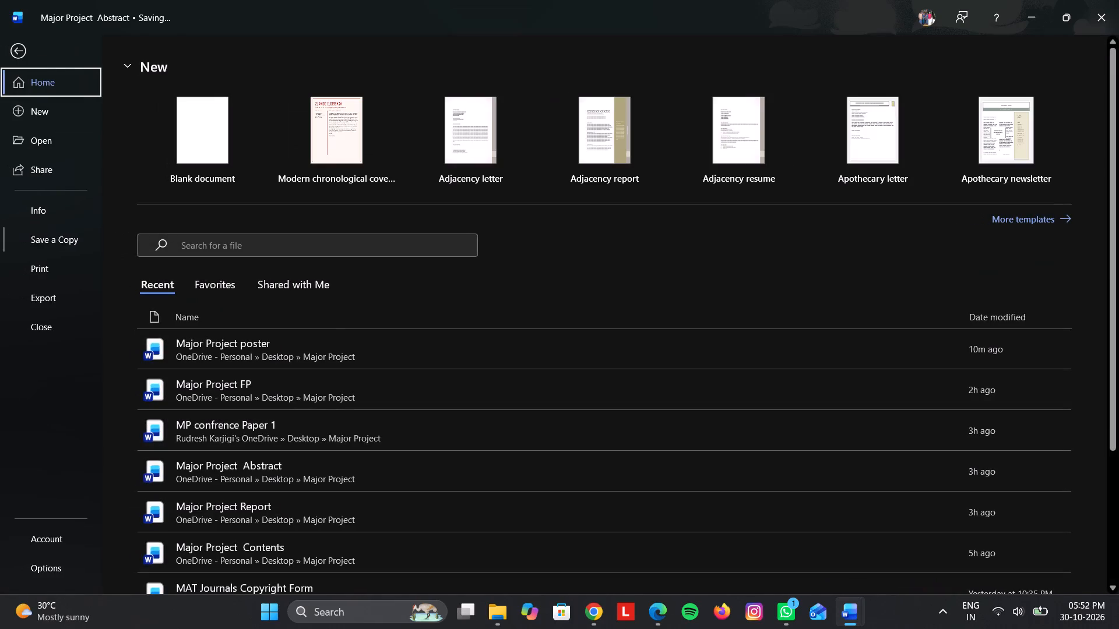
left_click(52, 248)
left_click(218, 377)
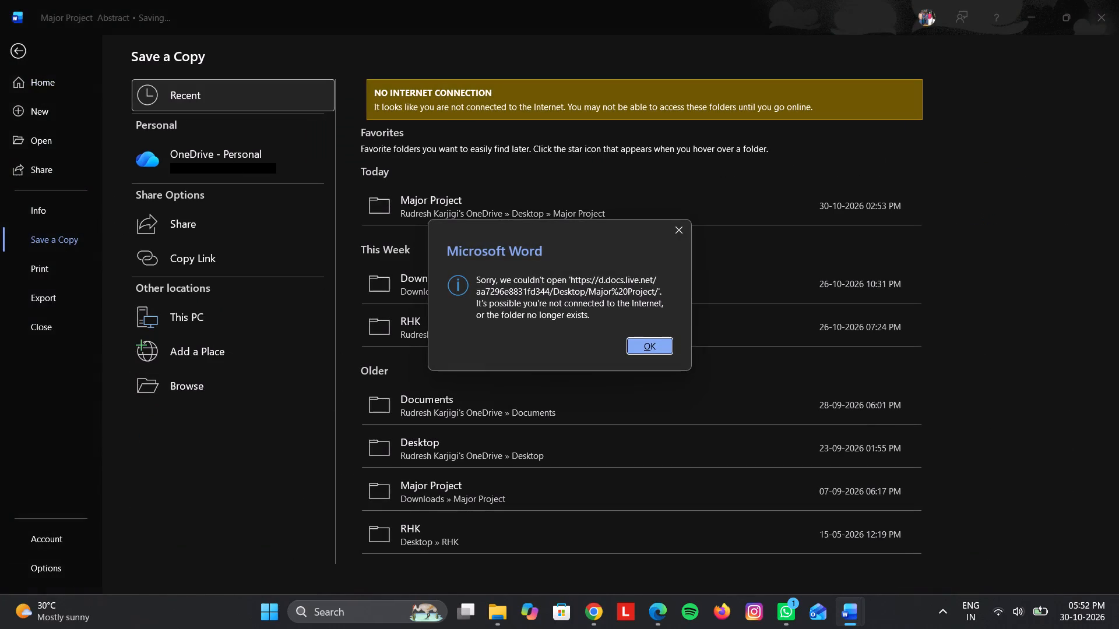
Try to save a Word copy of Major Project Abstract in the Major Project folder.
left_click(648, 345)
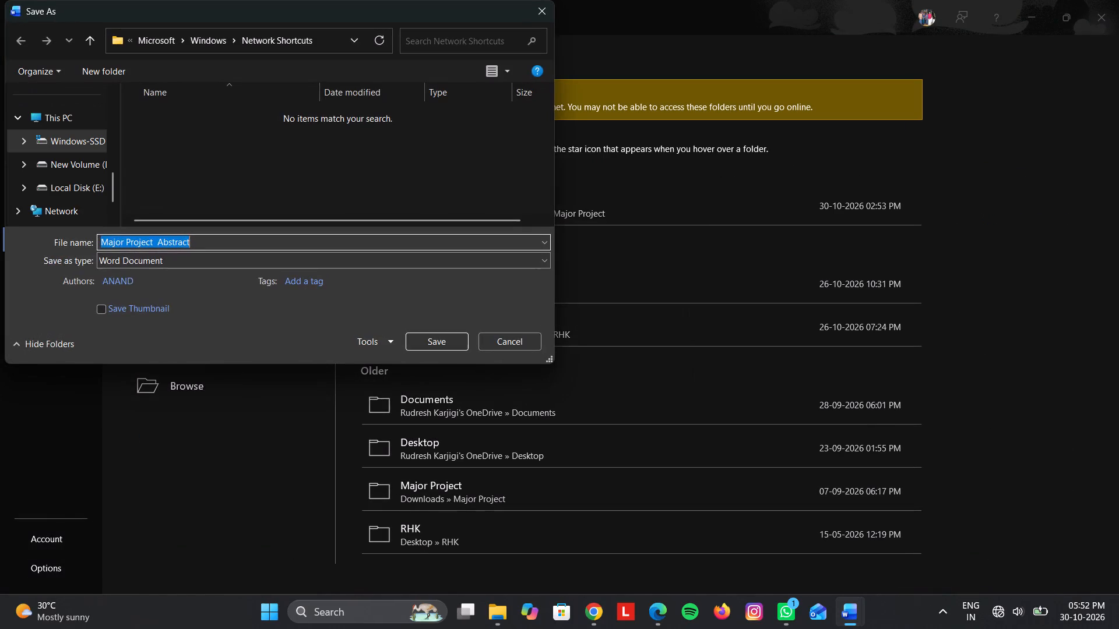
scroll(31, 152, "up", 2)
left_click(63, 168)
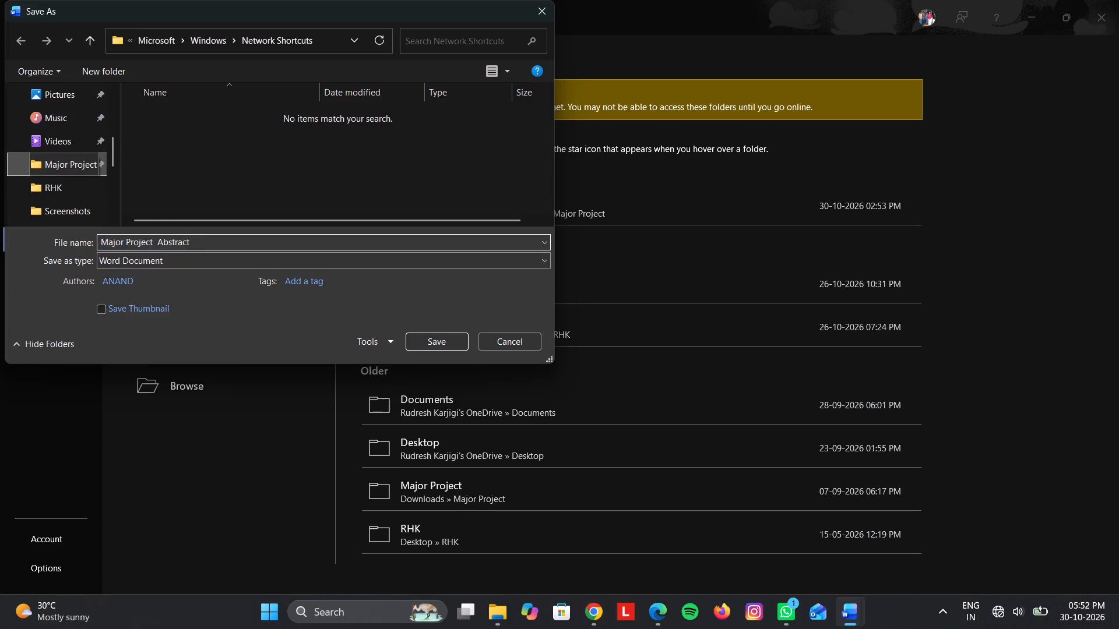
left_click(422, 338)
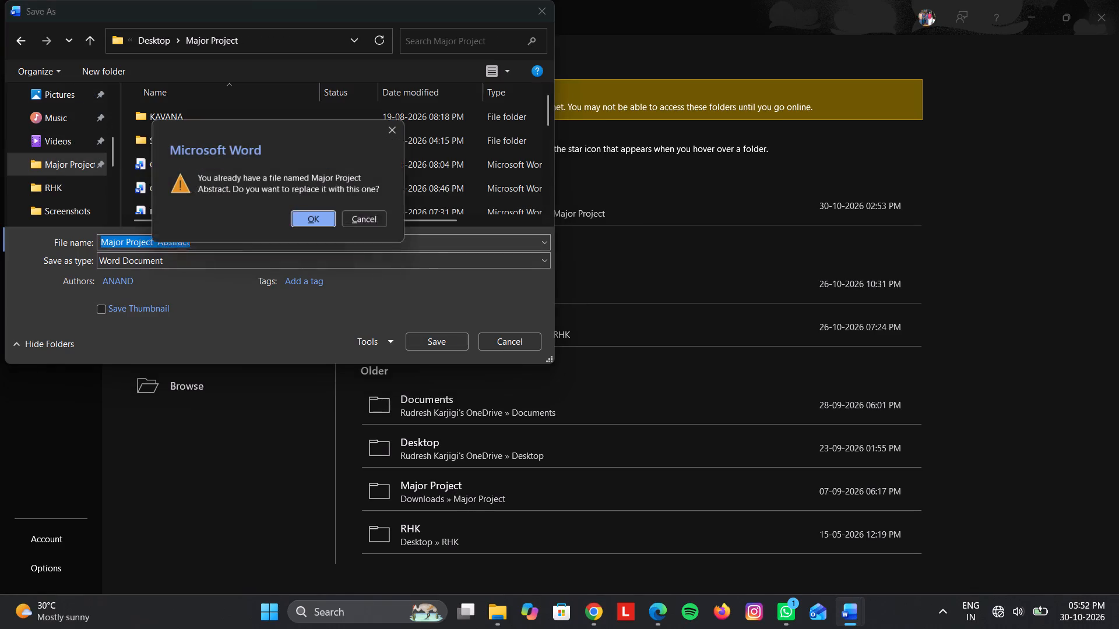
Replace the existing Major Project Abstract Word document in the Major Project folder with the current version.
left_click(319, 225)
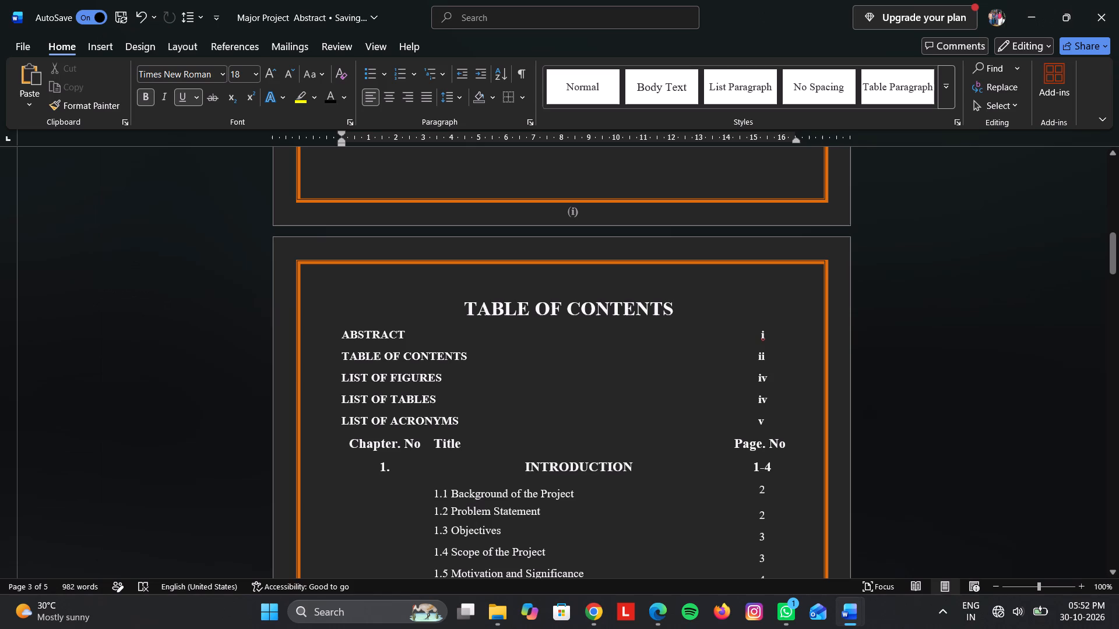
Display the available Wi-Fi networks and check the connection to APSCe, and return to the document.
left_click(1004, 609)
left_click(914, 344)
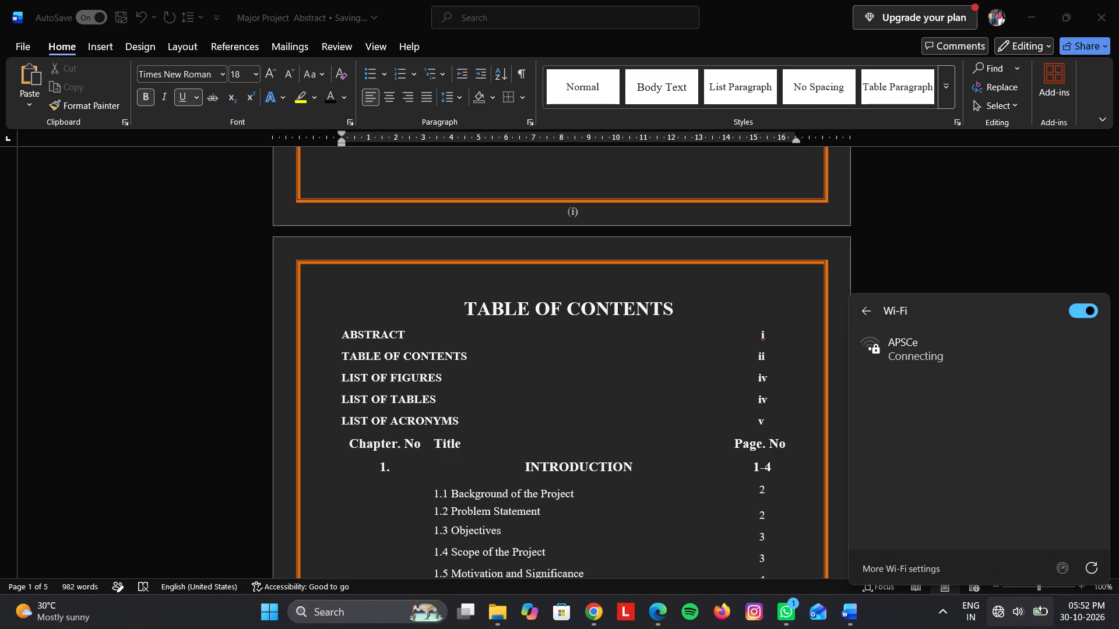
key("grave")
scroll(948, 399, "down", 6)
scroll(638, 470, "down", 5)
scroll(638, 470, "up", 6)
scroll(638, 470, "down", 1)
left_click(1001, 202)
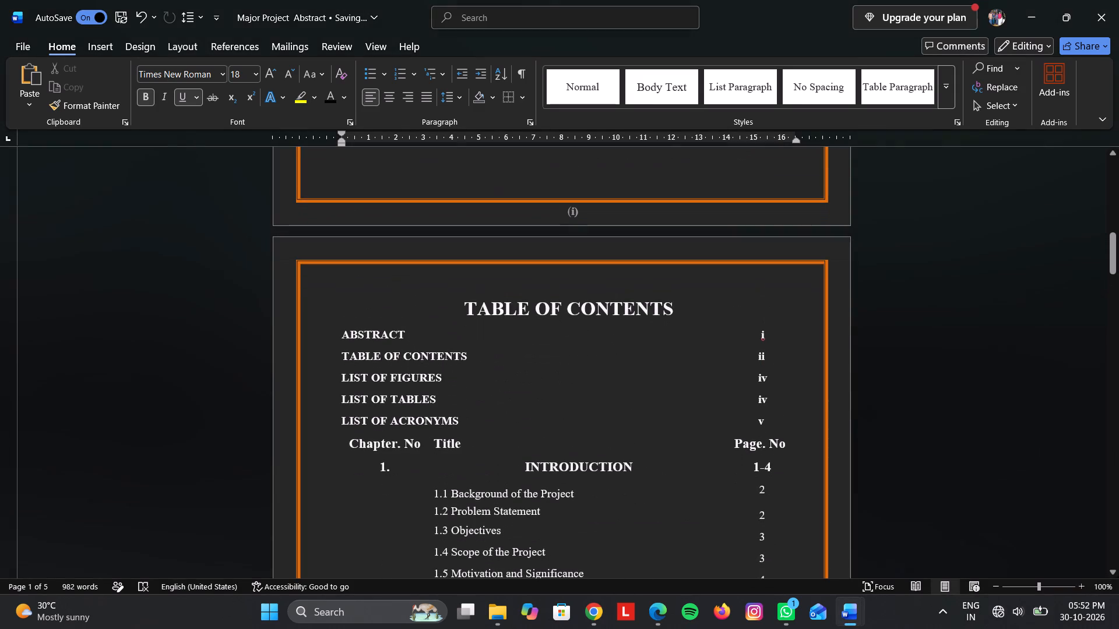
Review the Table of Contents entries from the Introduction chapter down to Results, Analysis and Discussion.
scroll(664, 415, "down", 14)
scroll(664, 415, "up", 5)
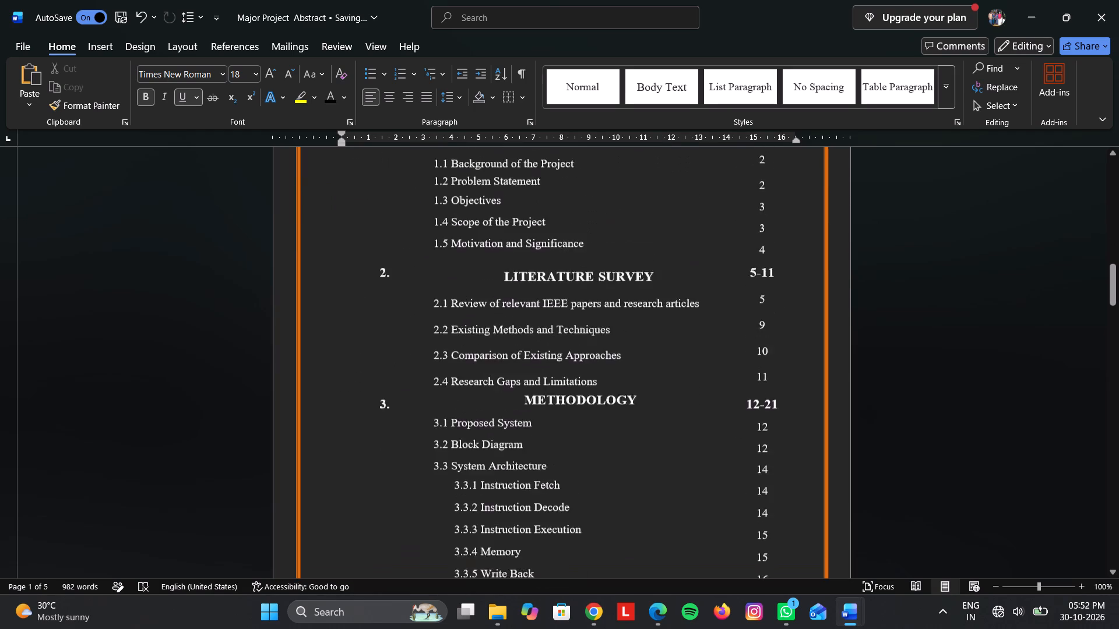
scroll(664, 415, "up", 1)
scroll(563, 428, "down", 17)
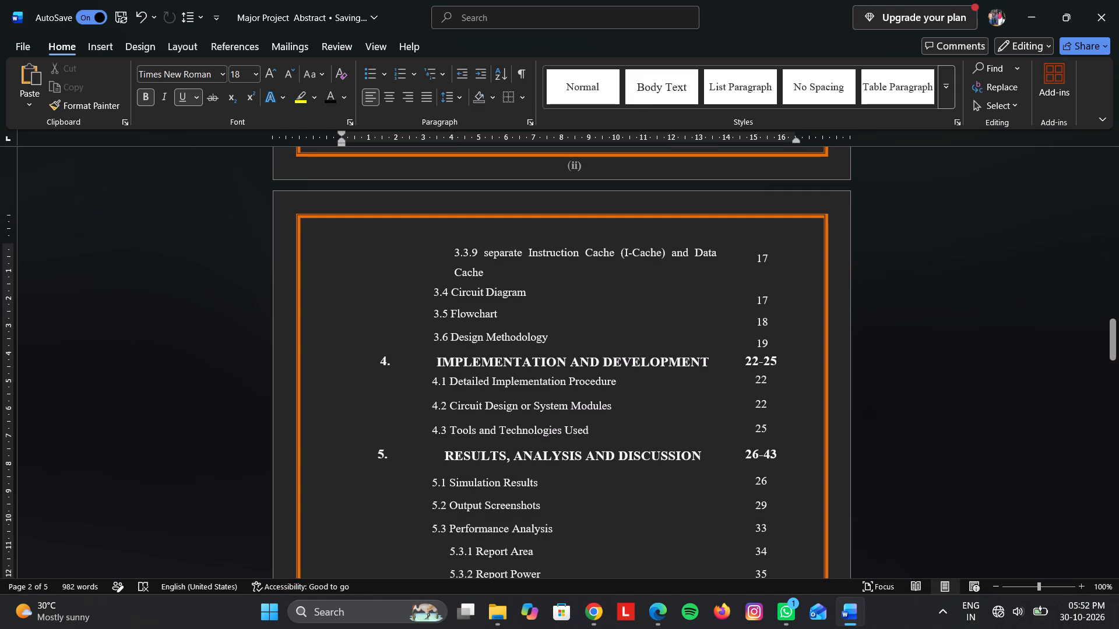
Check the contents table from chapter 4 onwards, the appendix entry, and the lists of figures, tables and acronyms.
scroll(562, 428, "down", 18)
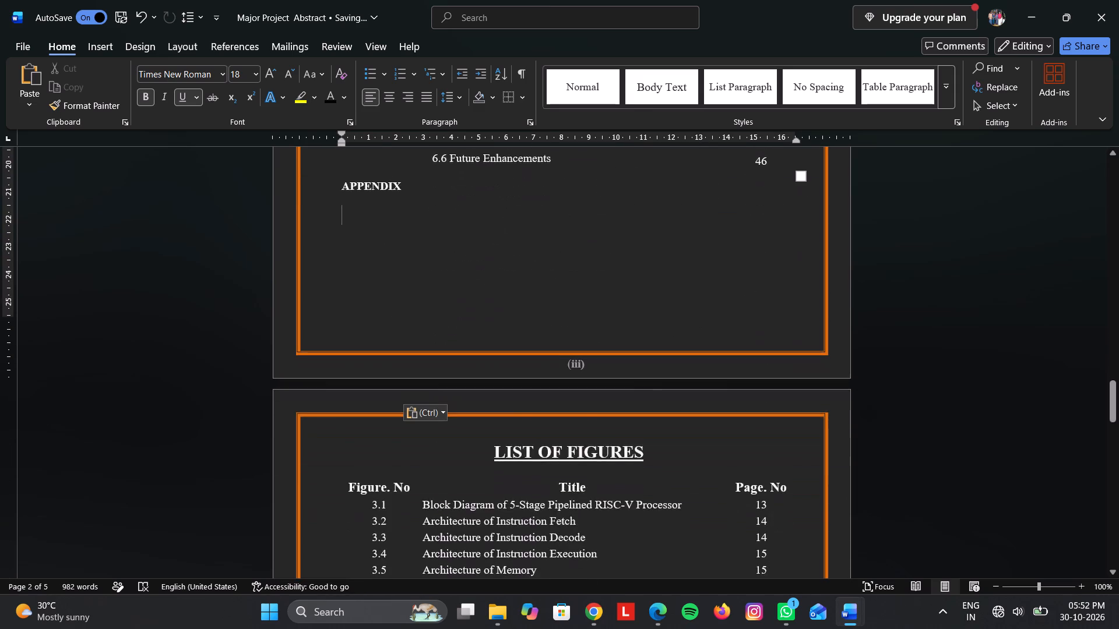
scroll(562, 428, "down", 6)
scroll(562, 428, "up", 6)
left_click(576, 296)
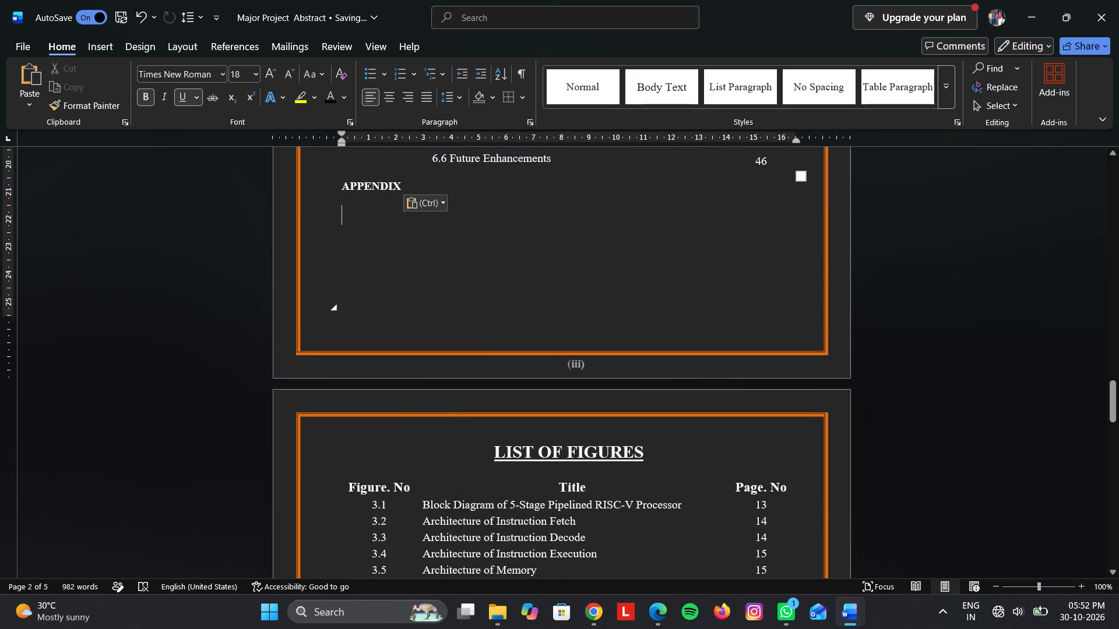
scroll(598, 412, "down", 8)
scroll(598, 413, "down", 14)
scroll(598, 413, "down", 7)
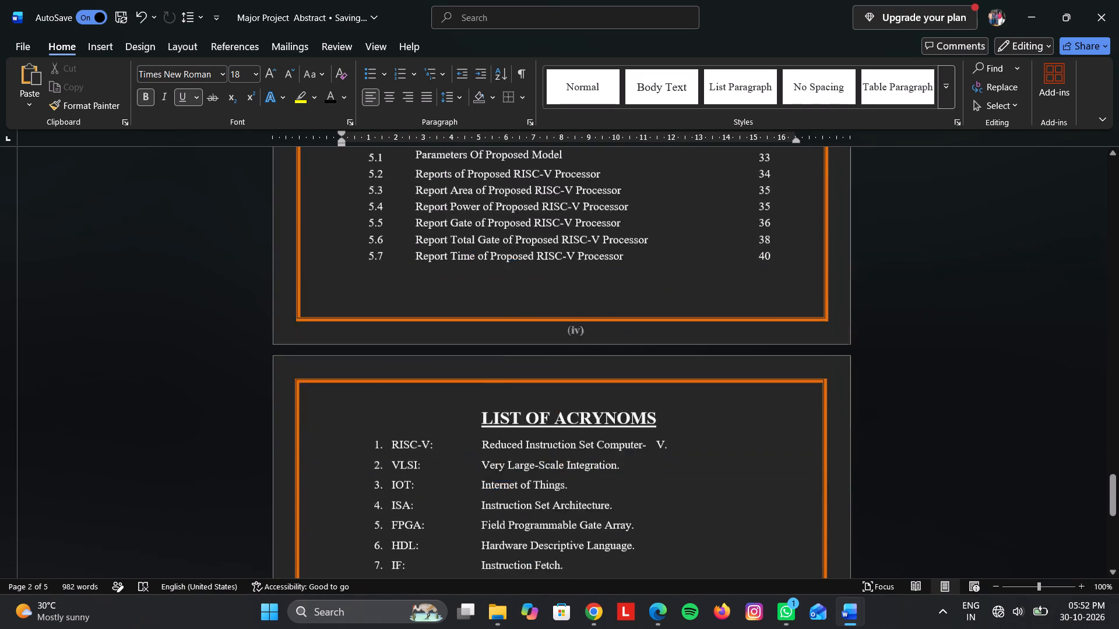
scroll(598, 413, "down", 6)
scroll(598, 413, "up", 13)
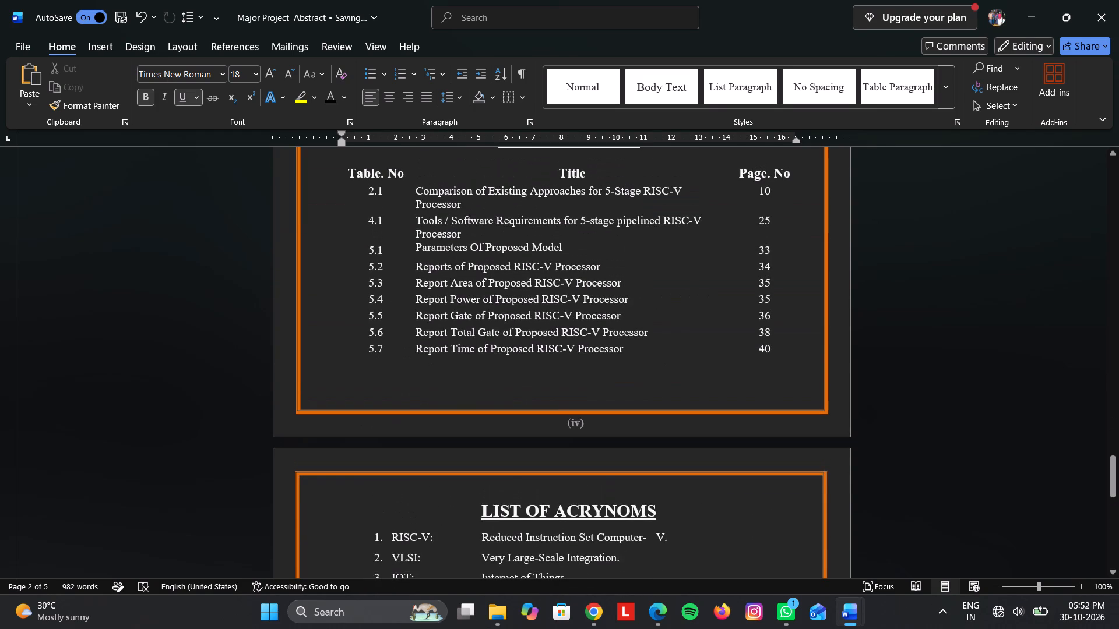
scroll(598, 413, "up", 5)
scroll(598, 413, "down", 15)
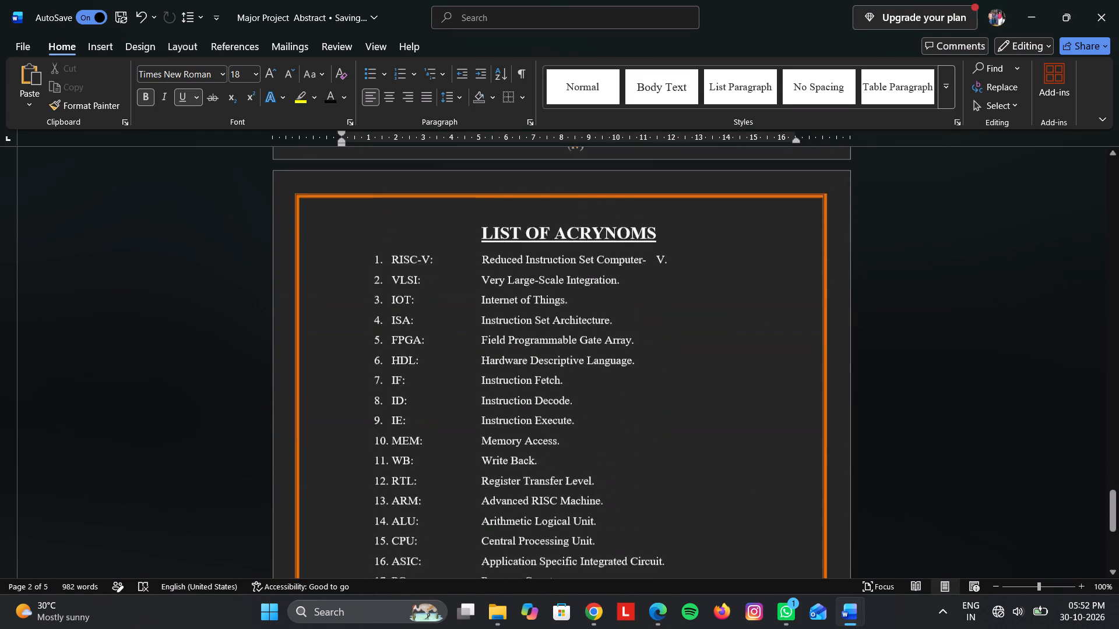
scroll(598, 413, "down", 20)
scroll(598, 413, "down", 5)
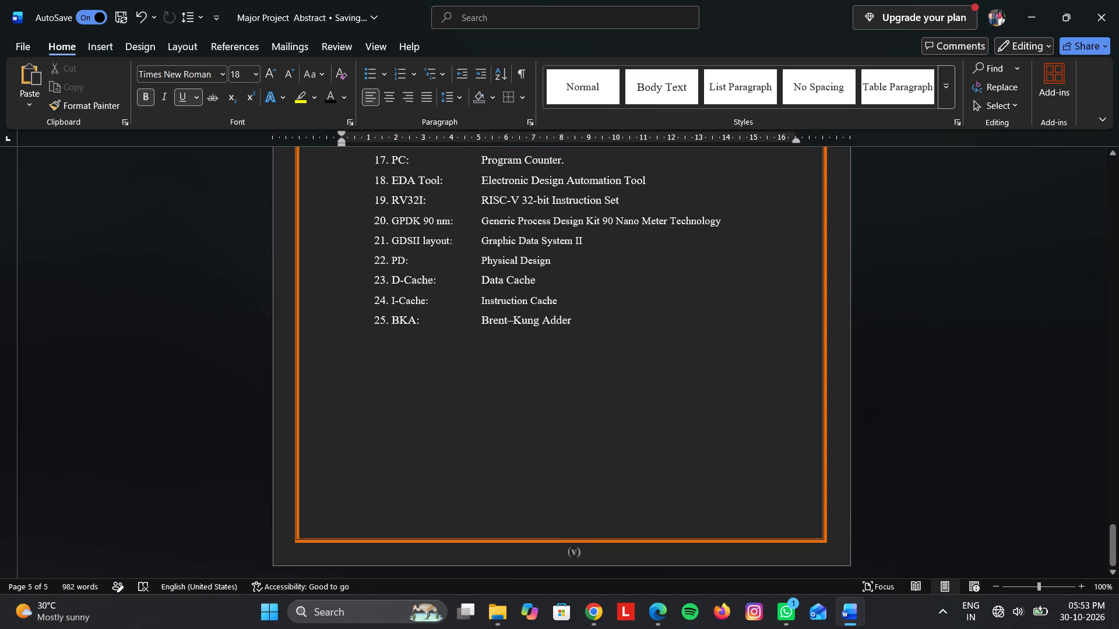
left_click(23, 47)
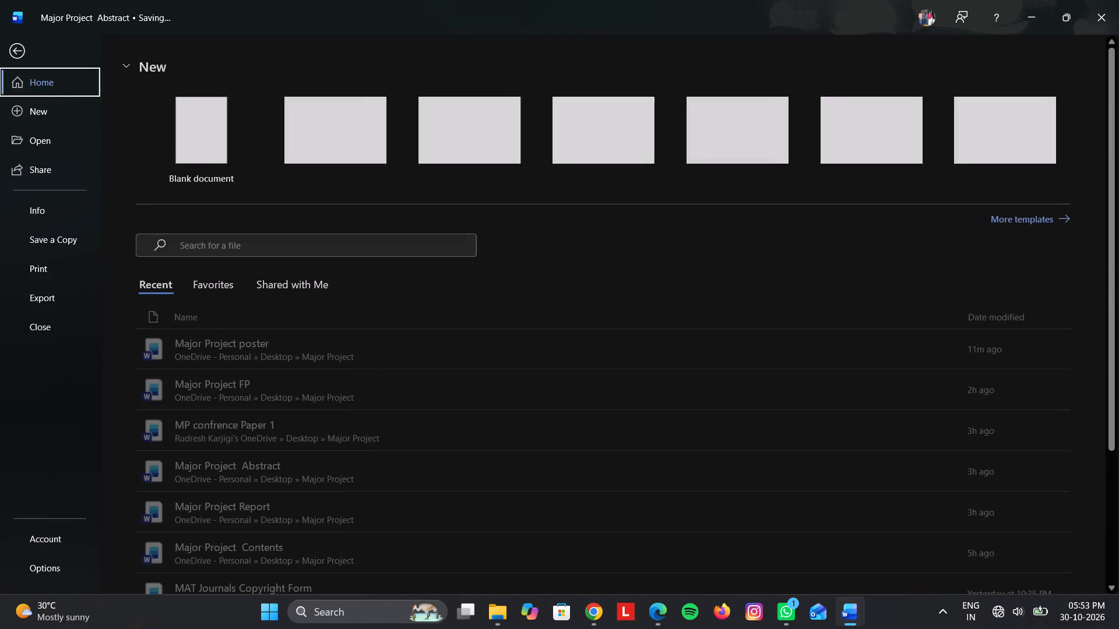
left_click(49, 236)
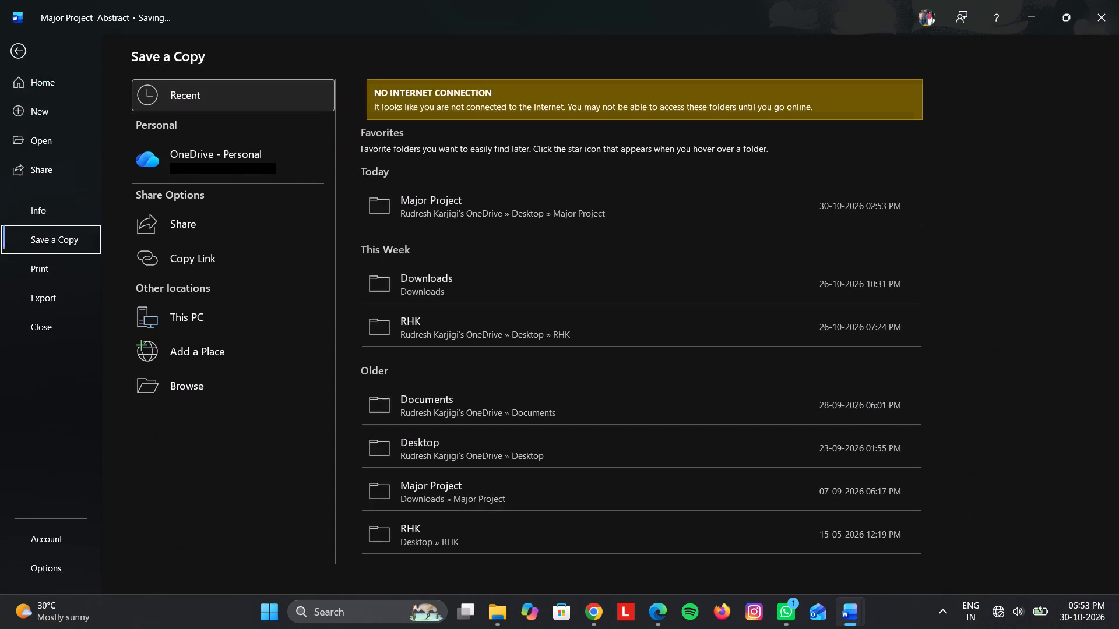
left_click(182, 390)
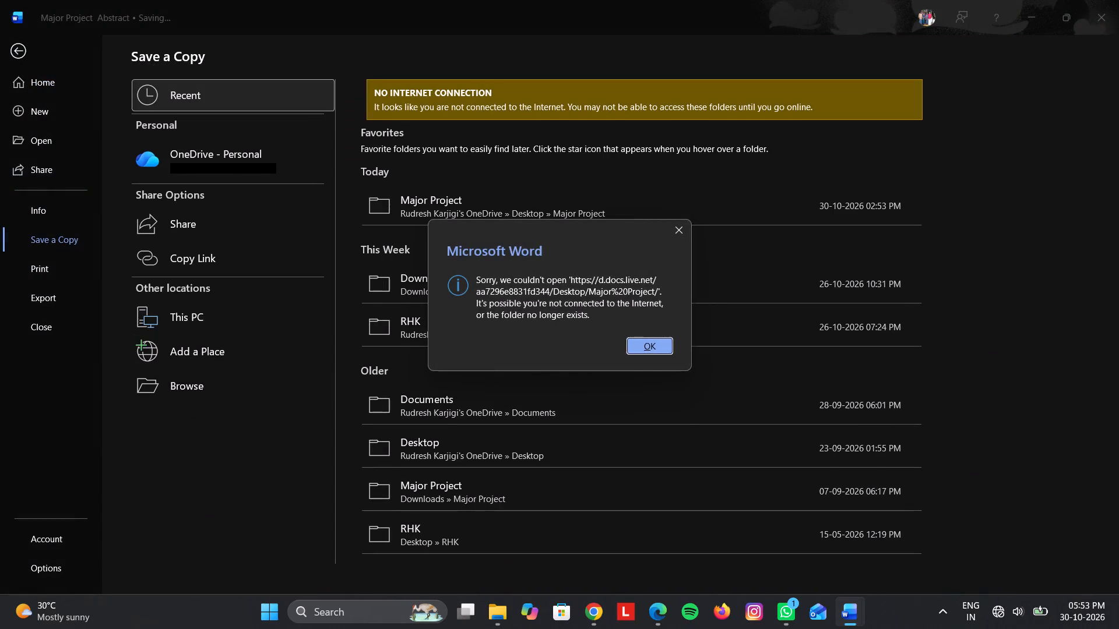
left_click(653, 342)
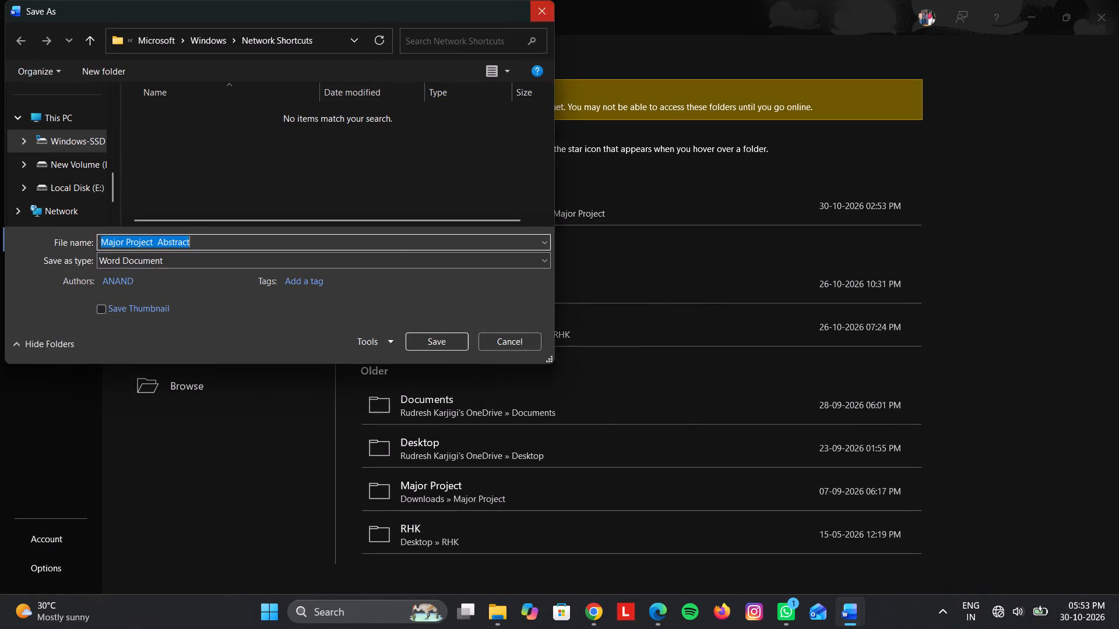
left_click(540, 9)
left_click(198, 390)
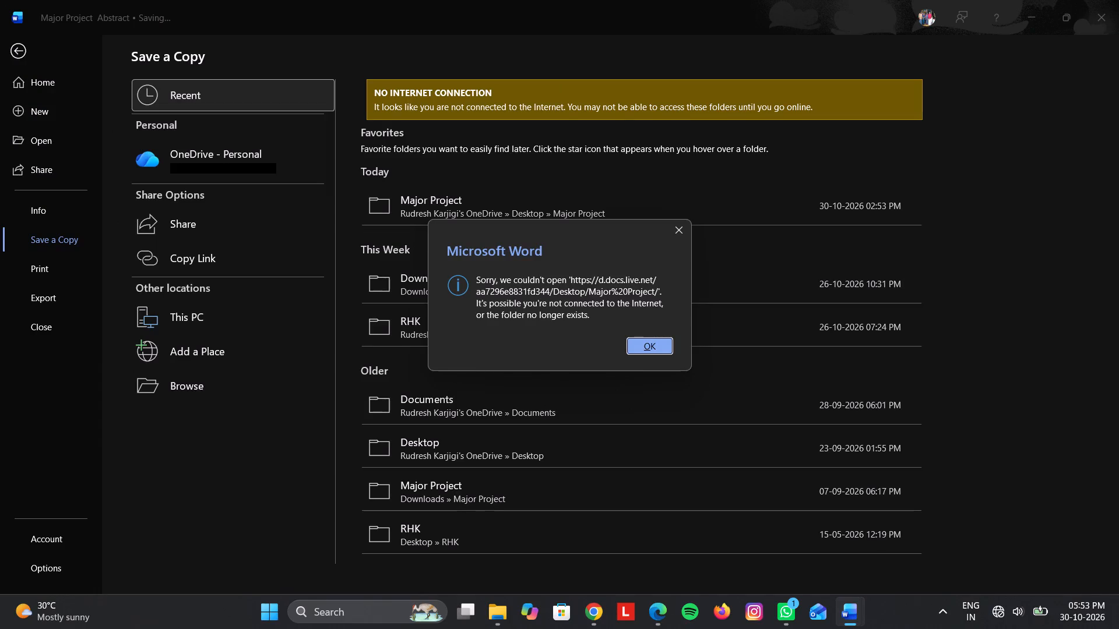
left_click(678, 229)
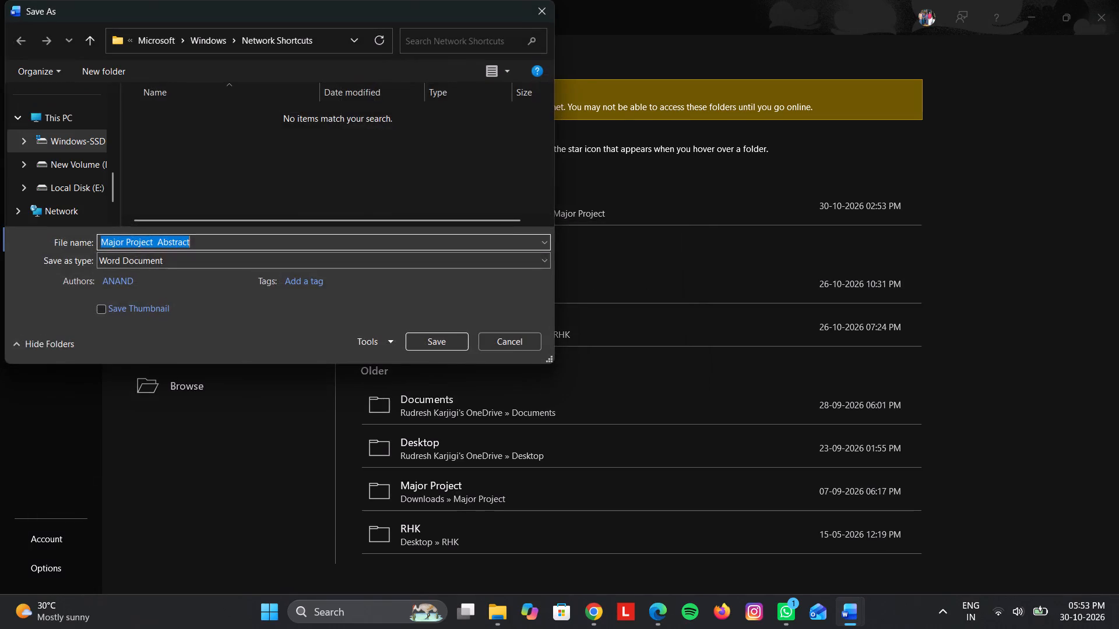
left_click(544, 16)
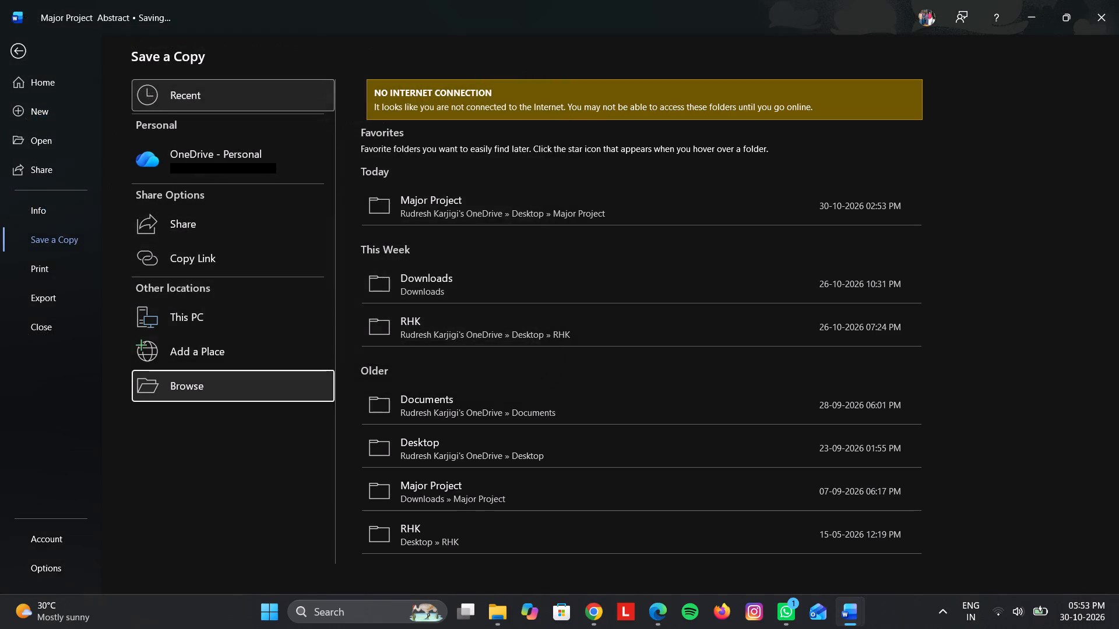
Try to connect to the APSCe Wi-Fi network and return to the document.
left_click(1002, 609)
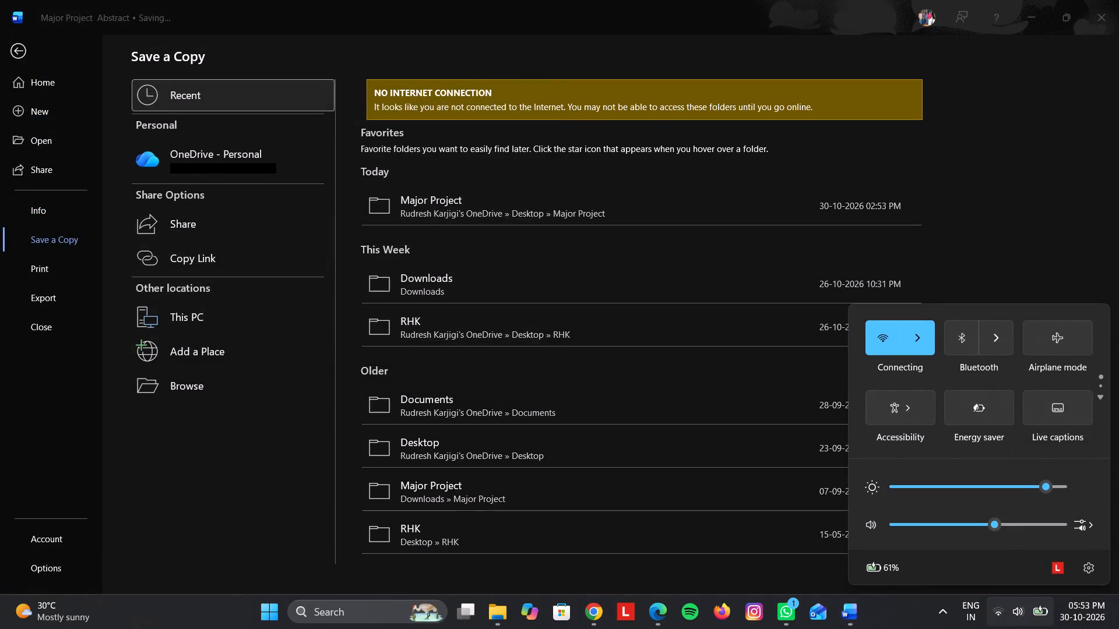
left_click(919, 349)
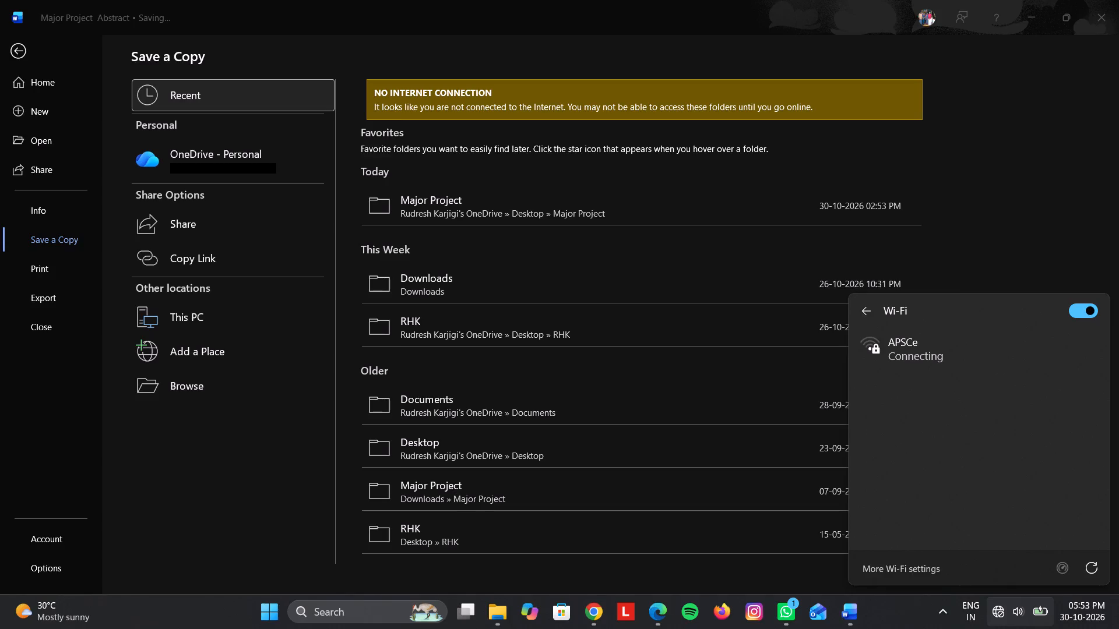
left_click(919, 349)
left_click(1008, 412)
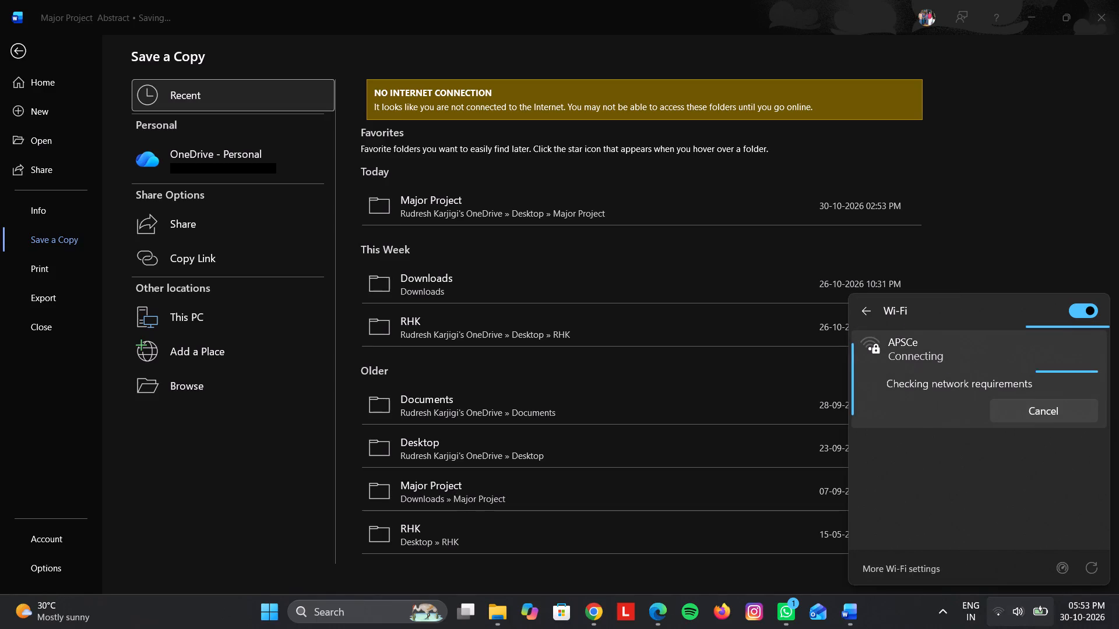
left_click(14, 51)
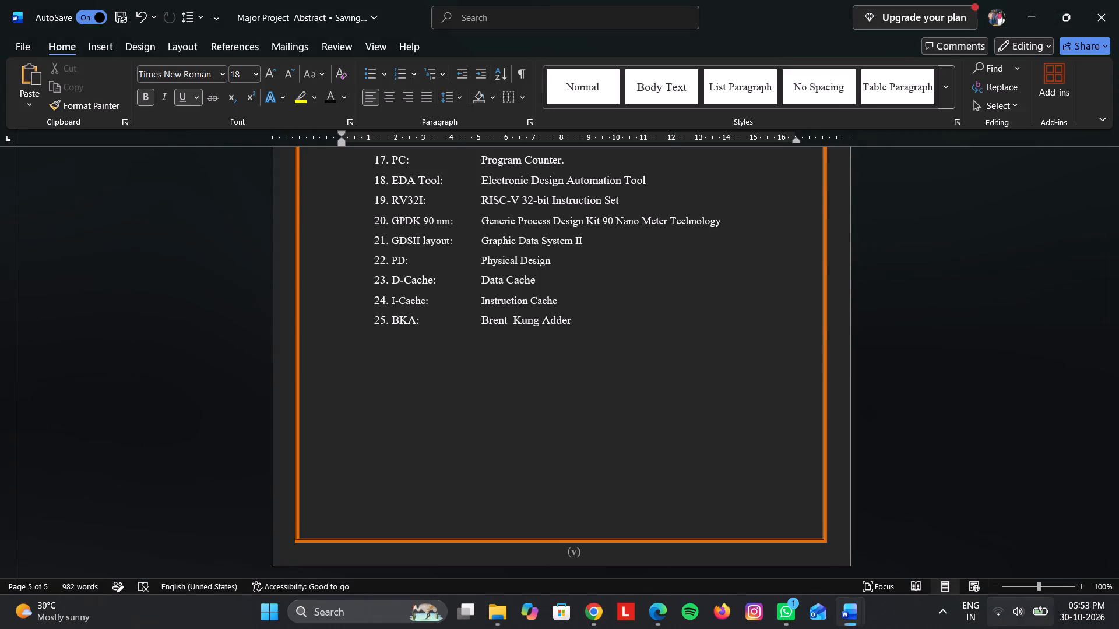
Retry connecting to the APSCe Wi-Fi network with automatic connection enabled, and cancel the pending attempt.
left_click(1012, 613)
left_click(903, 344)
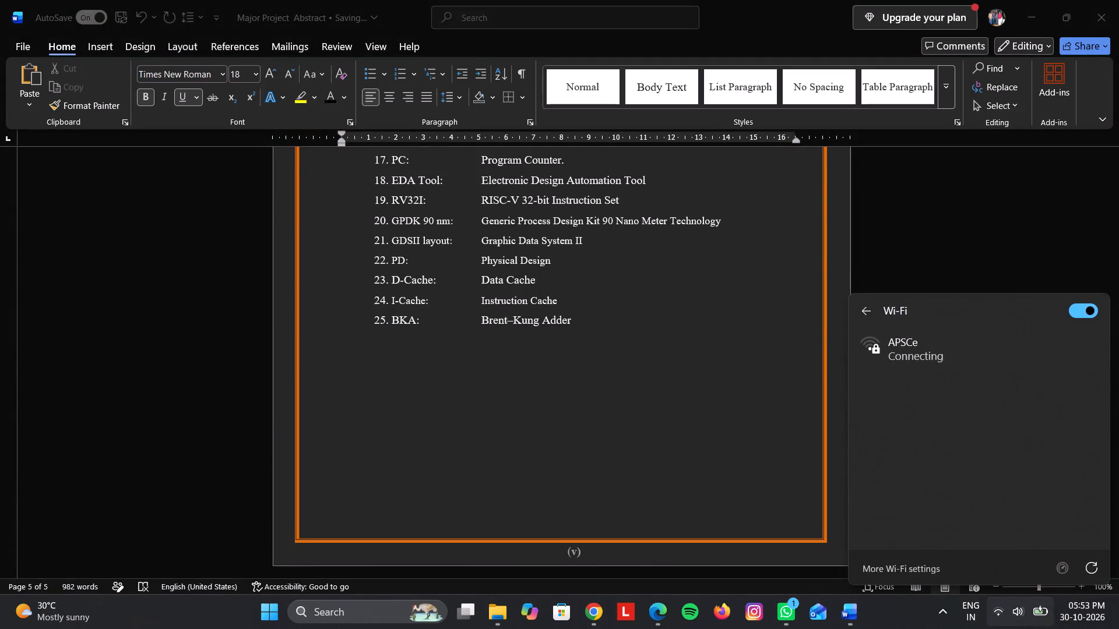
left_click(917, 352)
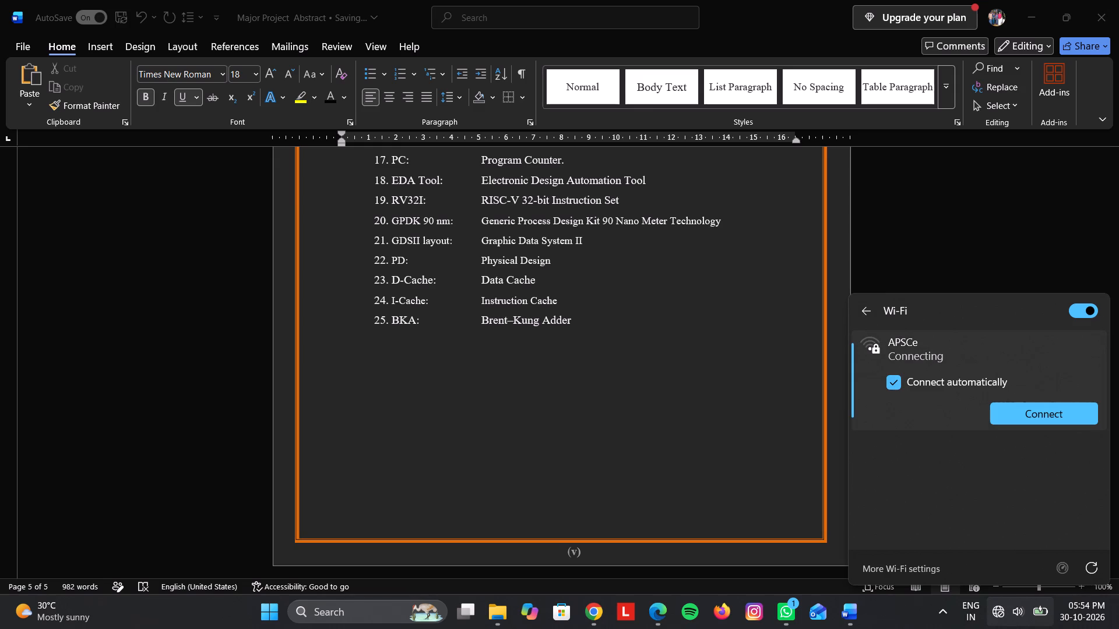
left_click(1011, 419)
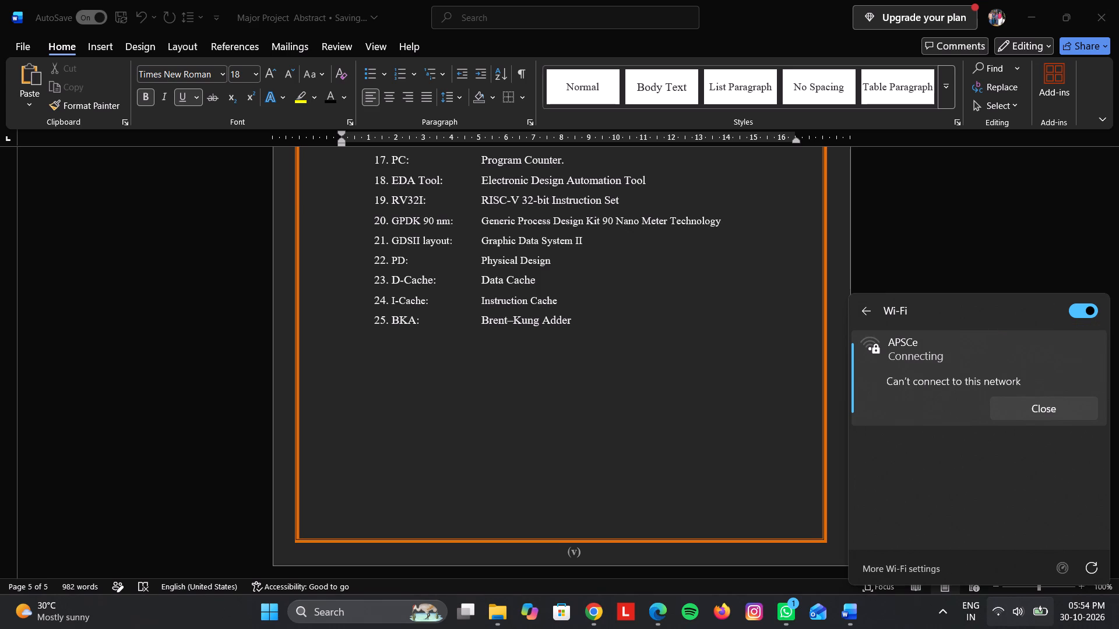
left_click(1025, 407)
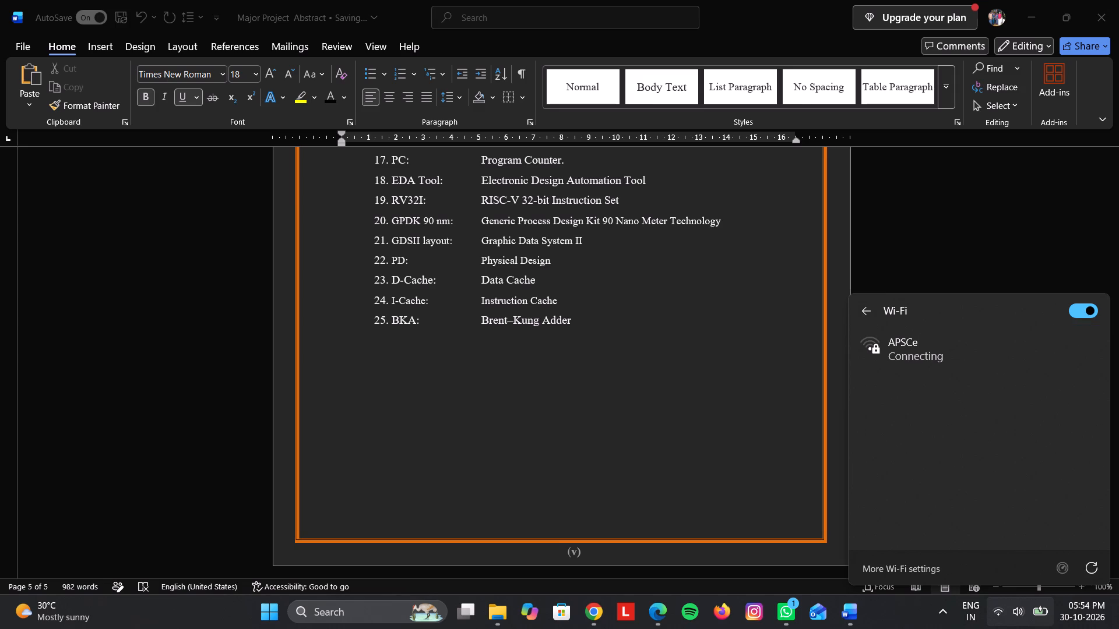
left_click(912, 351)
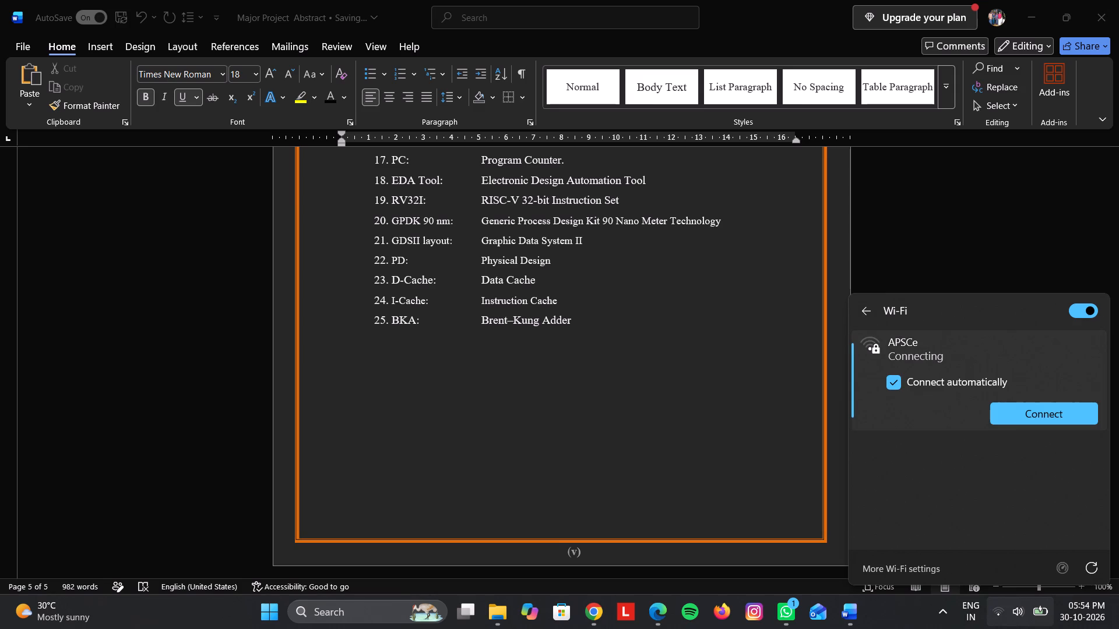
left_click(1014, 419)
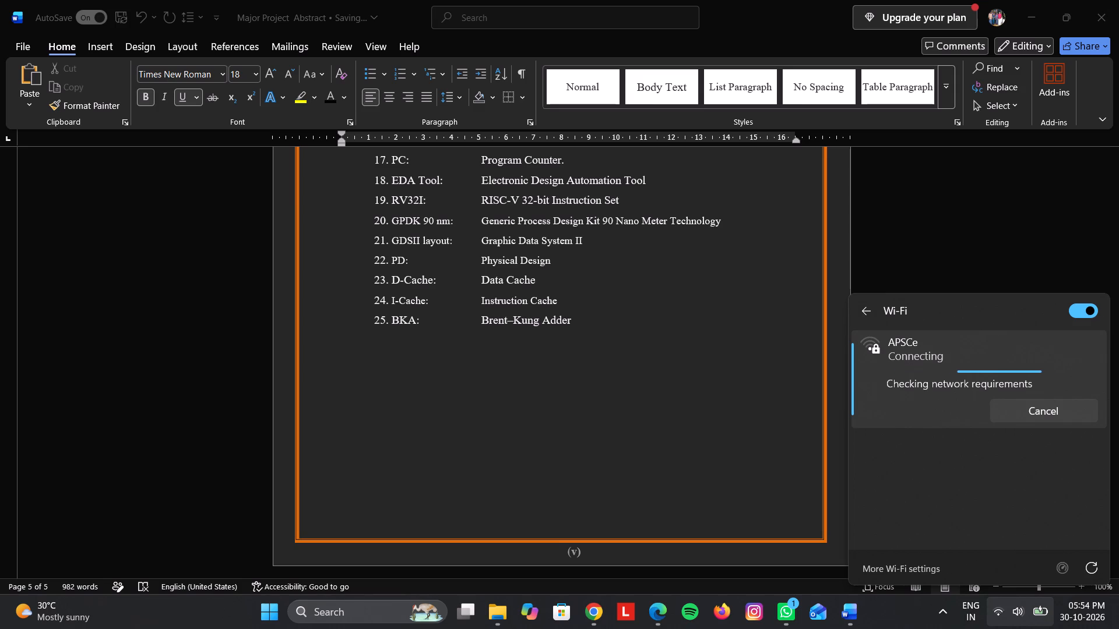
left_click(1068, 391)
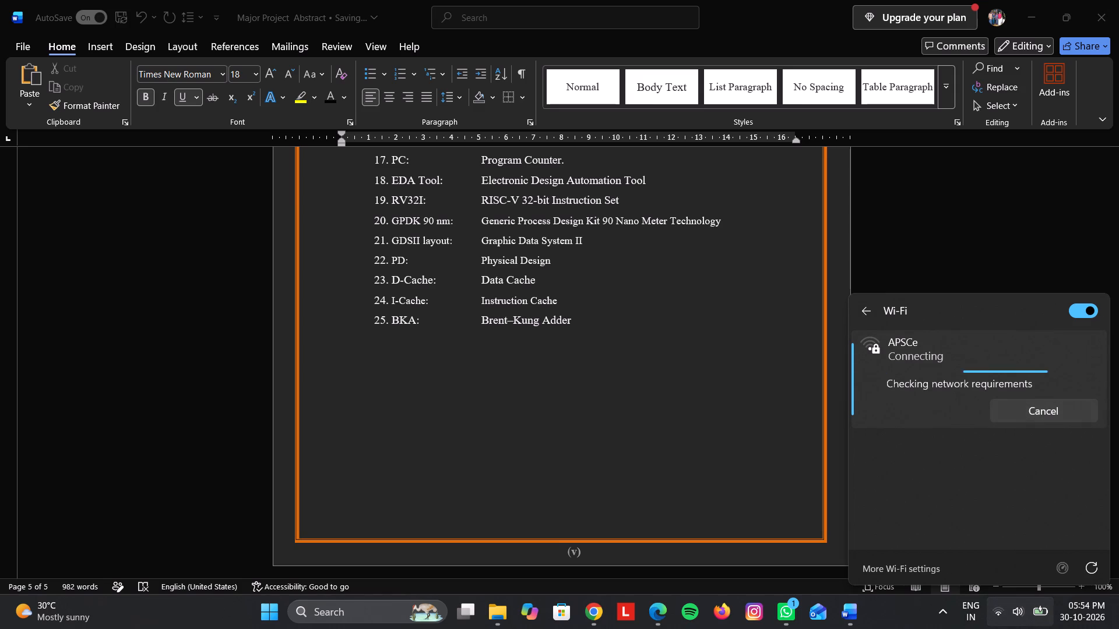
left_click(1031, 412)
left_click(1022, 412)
Switch Wi-Fi off and on again, select the APSCe network to reconnect, and return to the document.
left_click(1077, 315)
left_click(1081, 308)
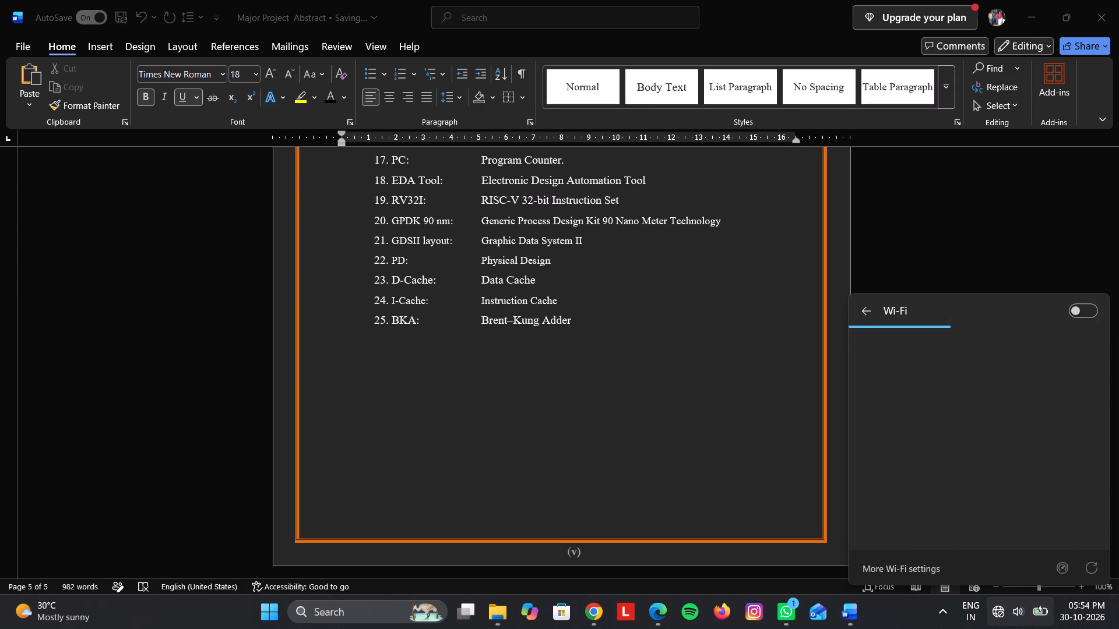
left_click(1015, 613)
left_click(1015, 613)
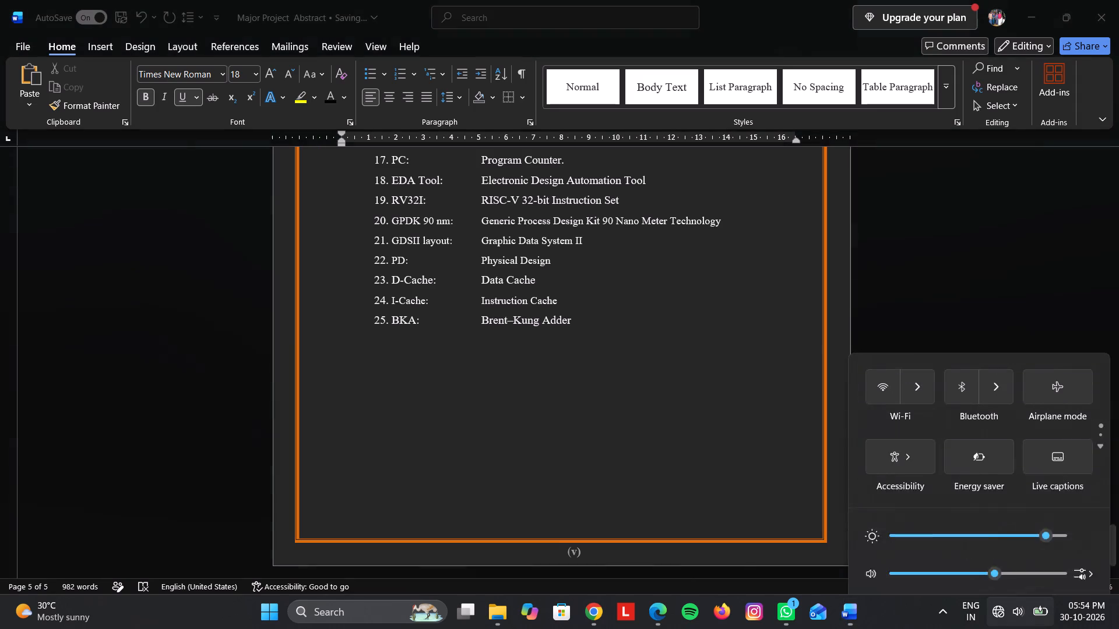
left_click(919, 341)
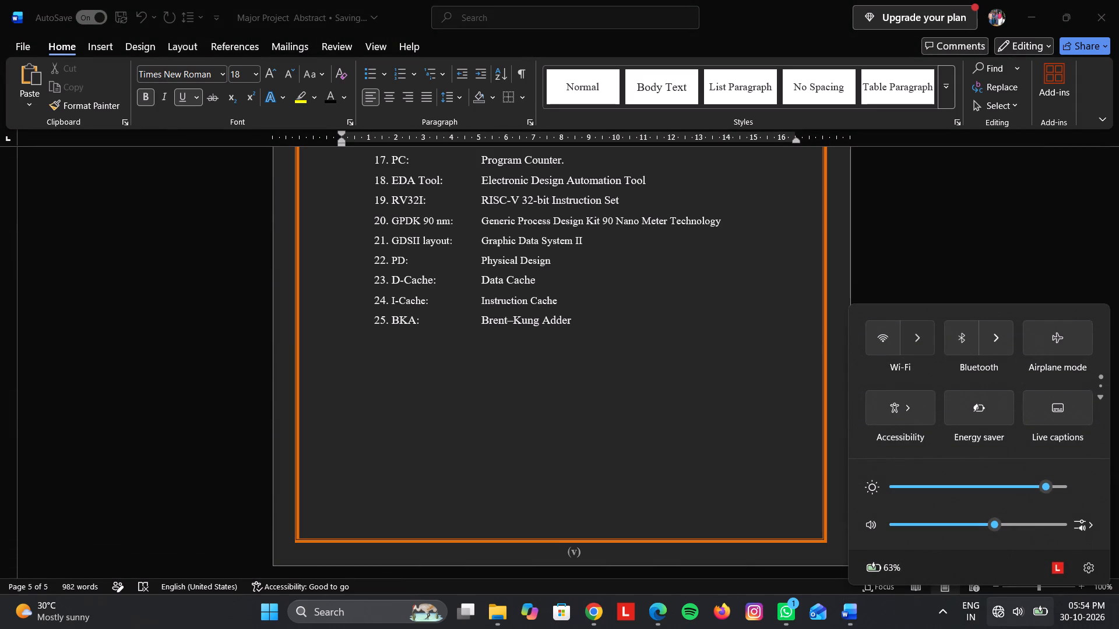
left_click(897, 344)
left_click(919, 344)
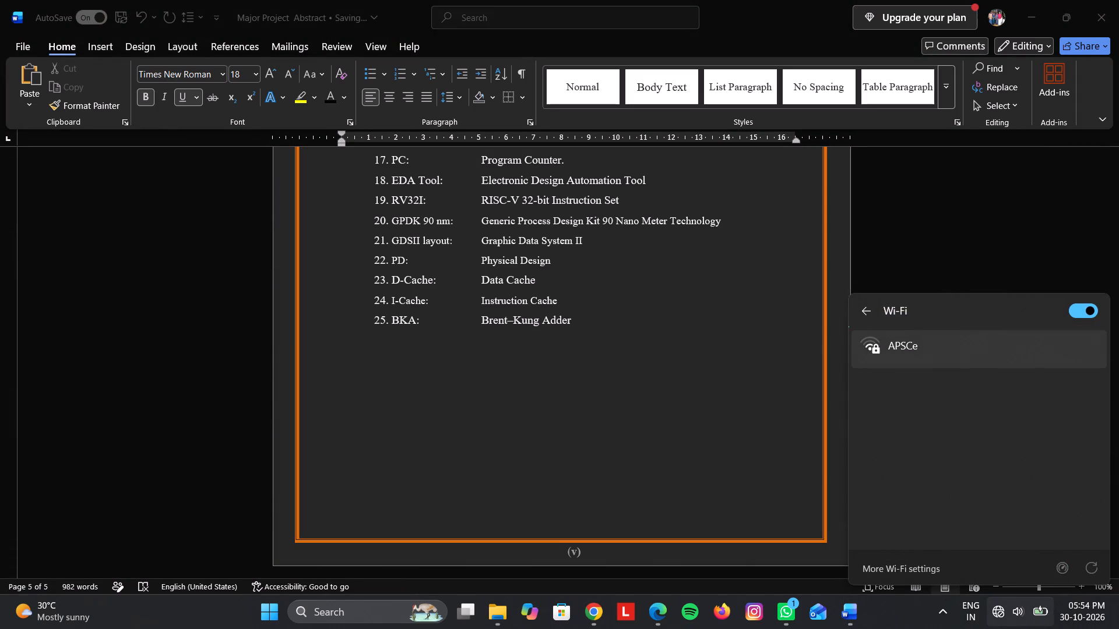
left_click(932, 354)
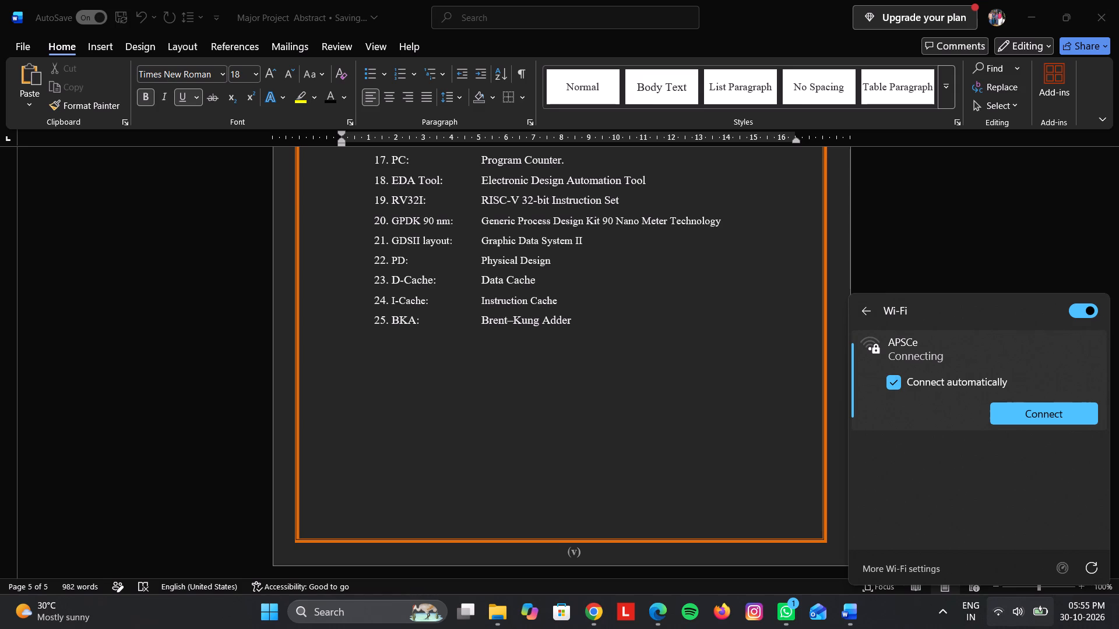
left_click(988, 252)
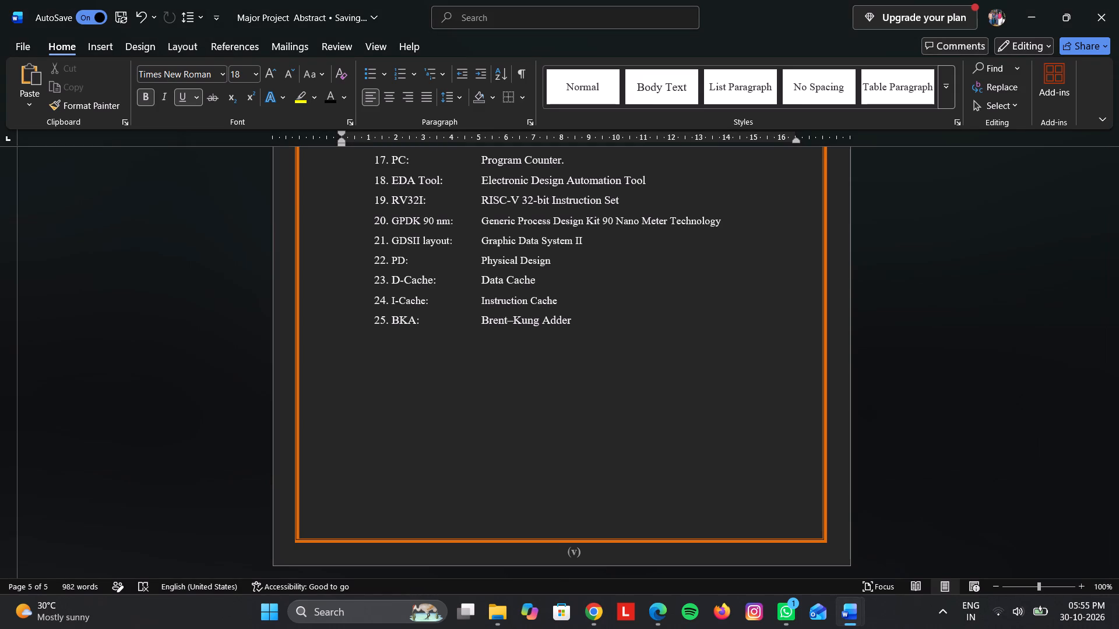
Save a Word copy as Major Project Abstract in the Major Project folder, agreeing to replace the existing file.
left_click(20, 49)
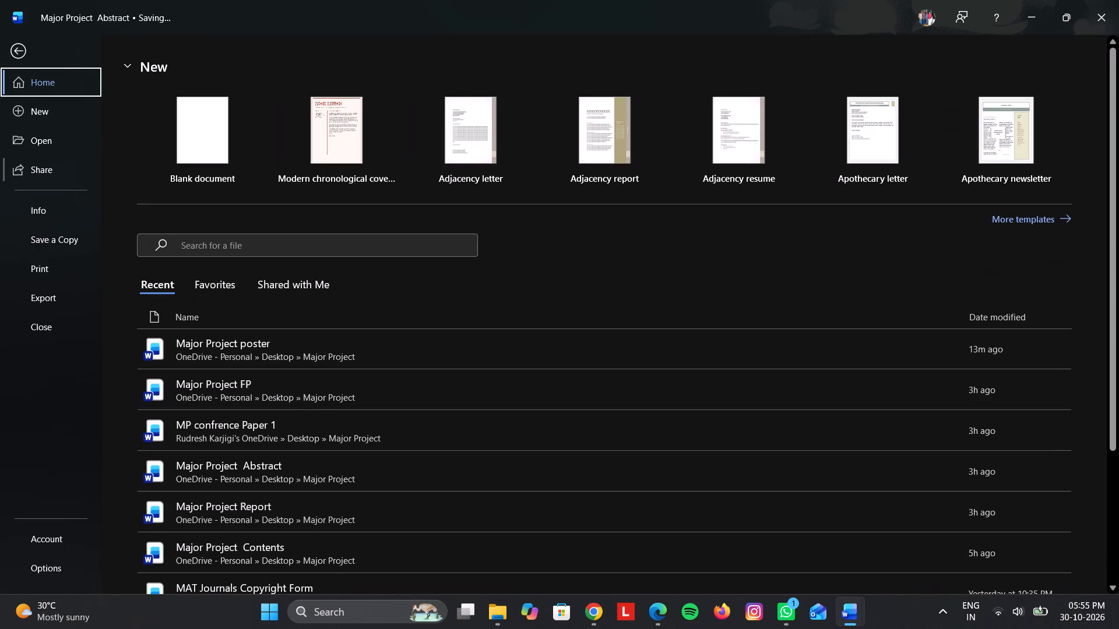
left_click(62, 243)
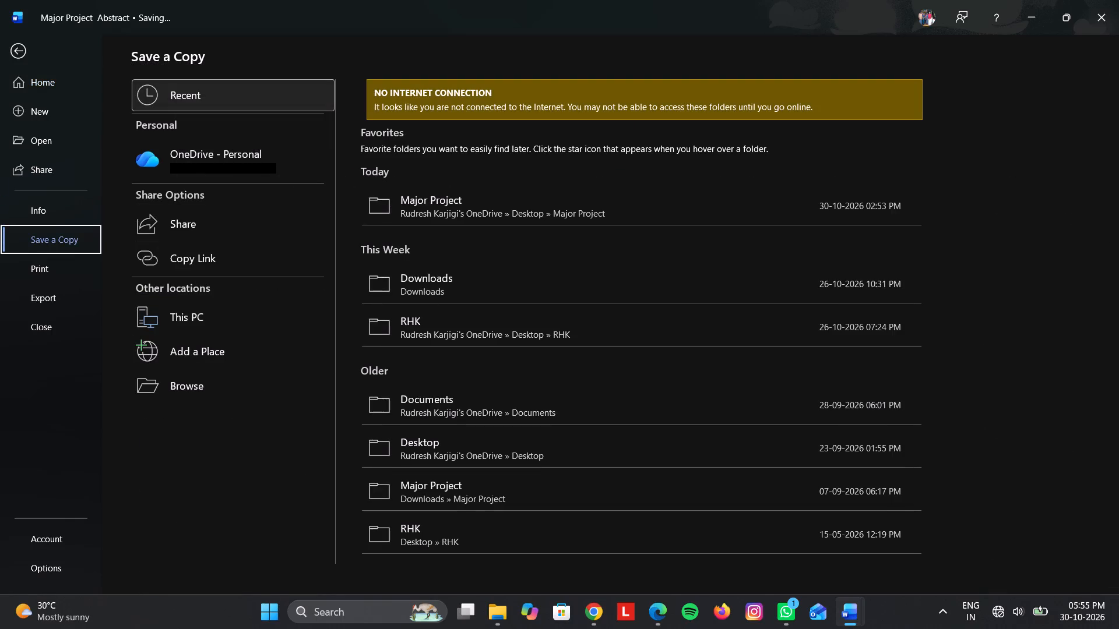
left_click(194, 381)
left_click(650, 346)
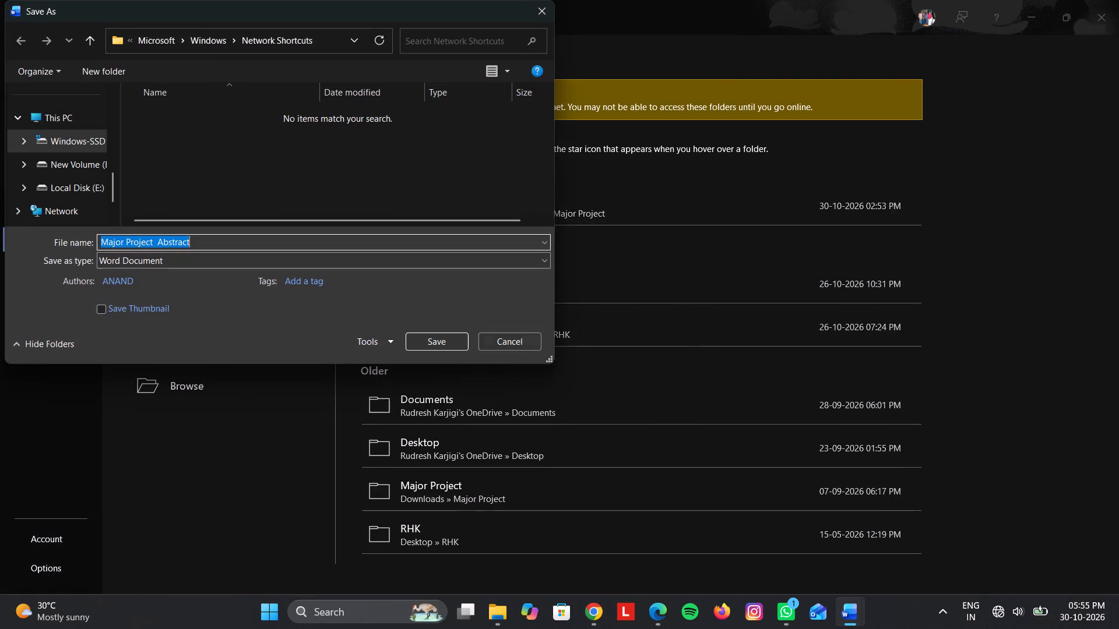
scroll(78, 201, "up", 2)
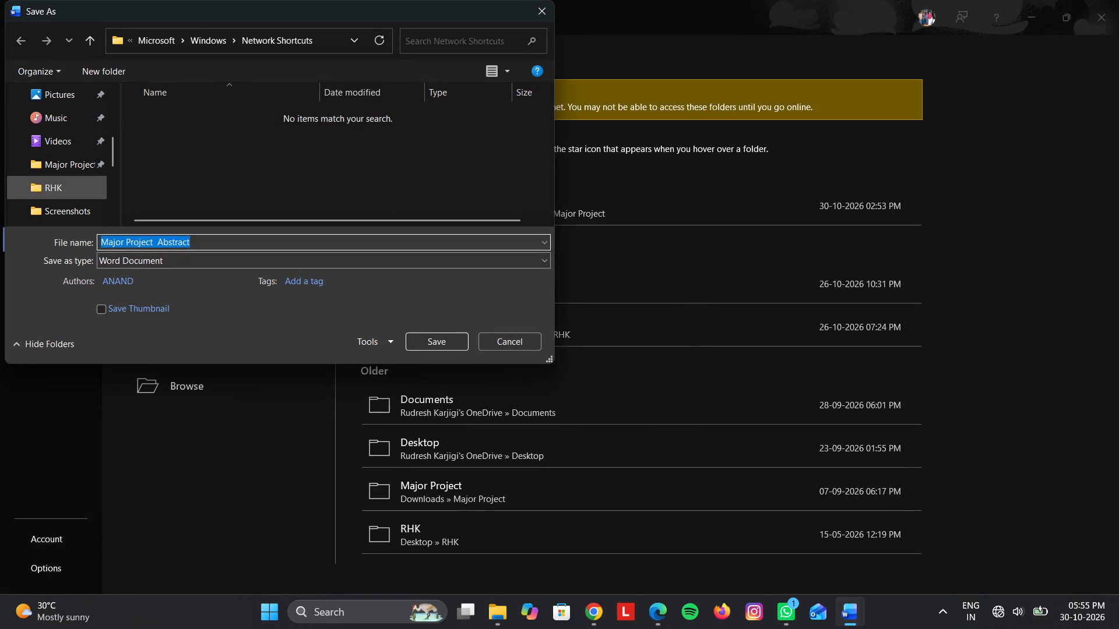
left_click(76, 168)
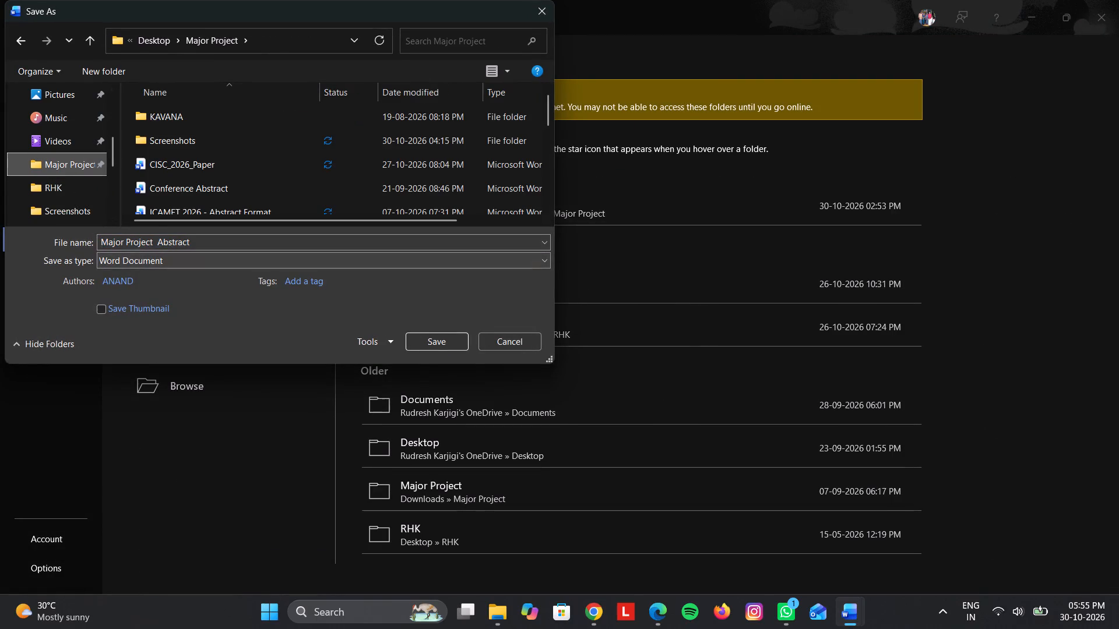
left_click(424, 340)
left_click(326, 221)
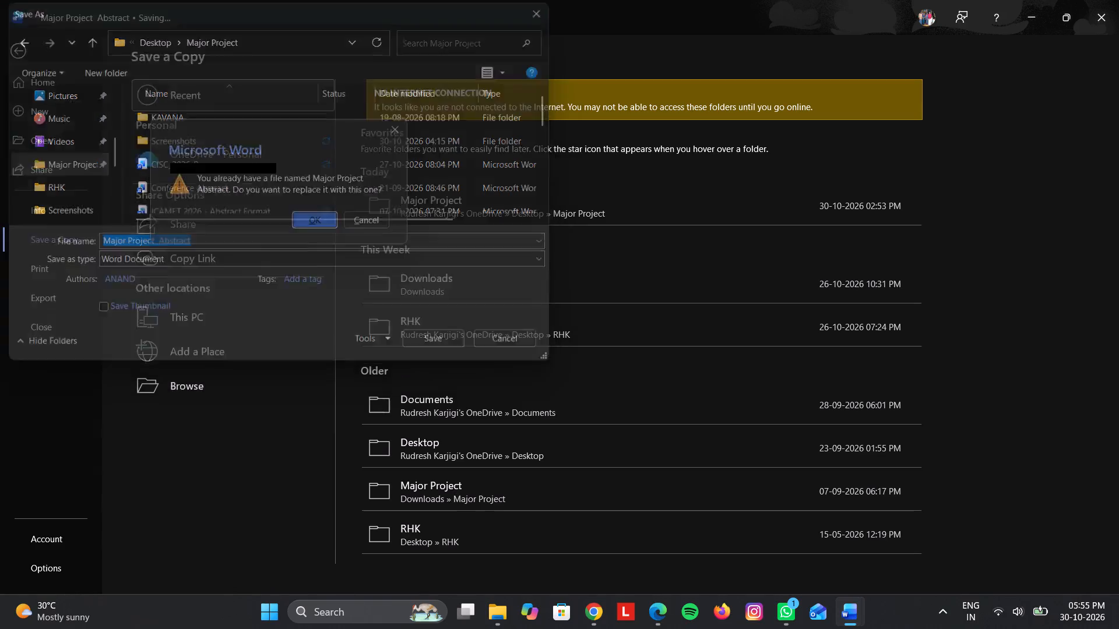
Save a PDF copy of Major Project Abstract in the Major Project folder, replacing the existing PDF.
left_click(15, 43)
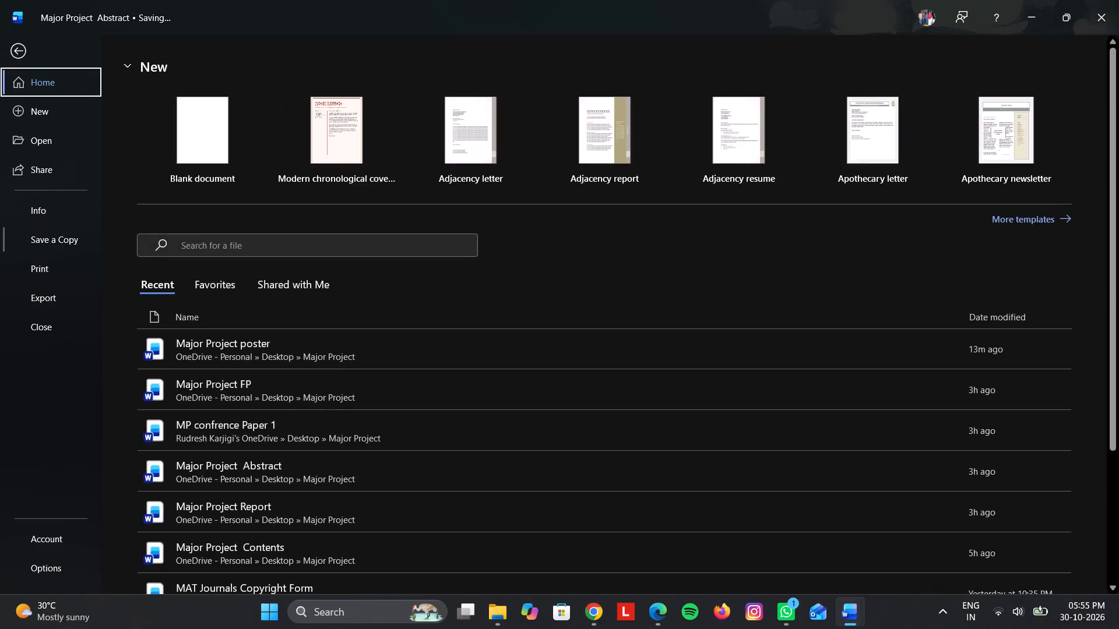
left_click(51, 237)
left_click(206, 377)
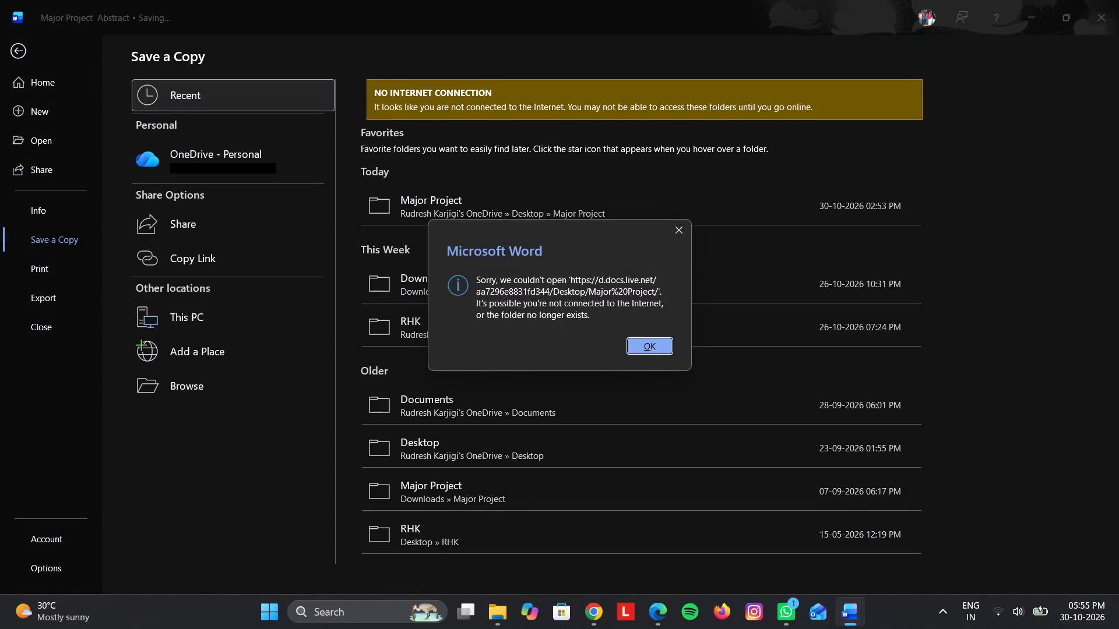
left_click(635, 344)
scroll(101, 177, "down", 2)
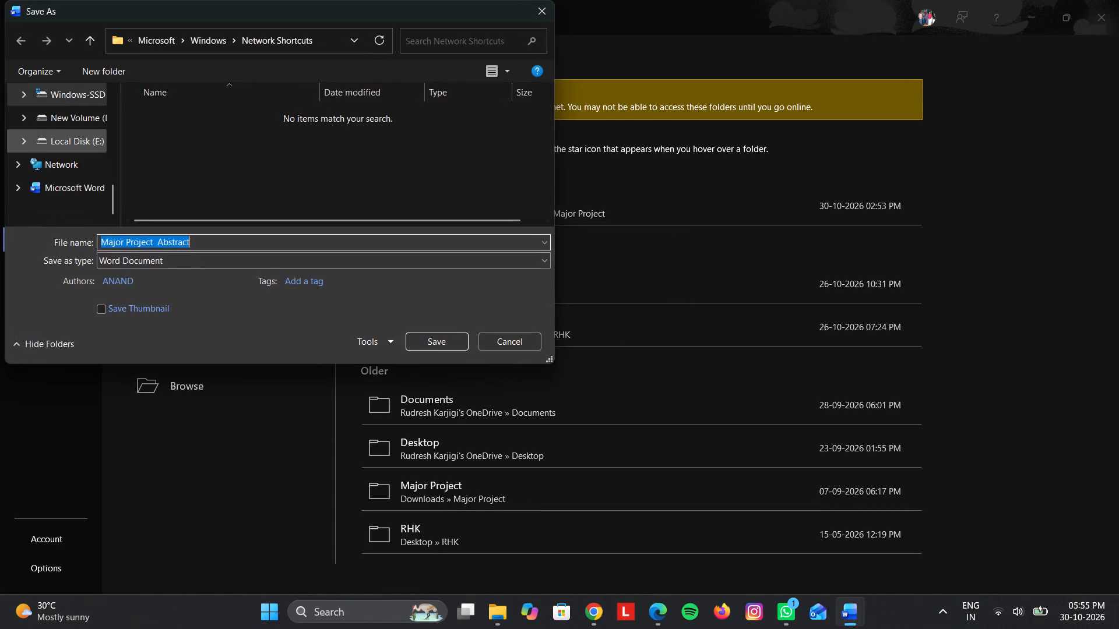
scroll(101, 177, "up", 3)
left_click(80, 188)
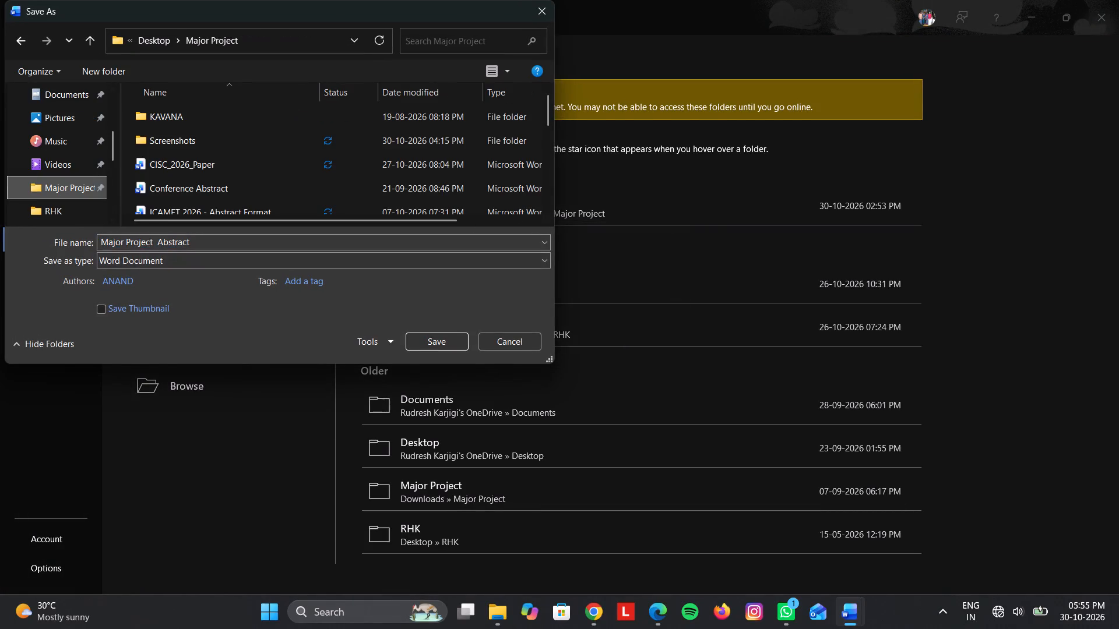
left_click(174, 263)
left_click(177, 345)
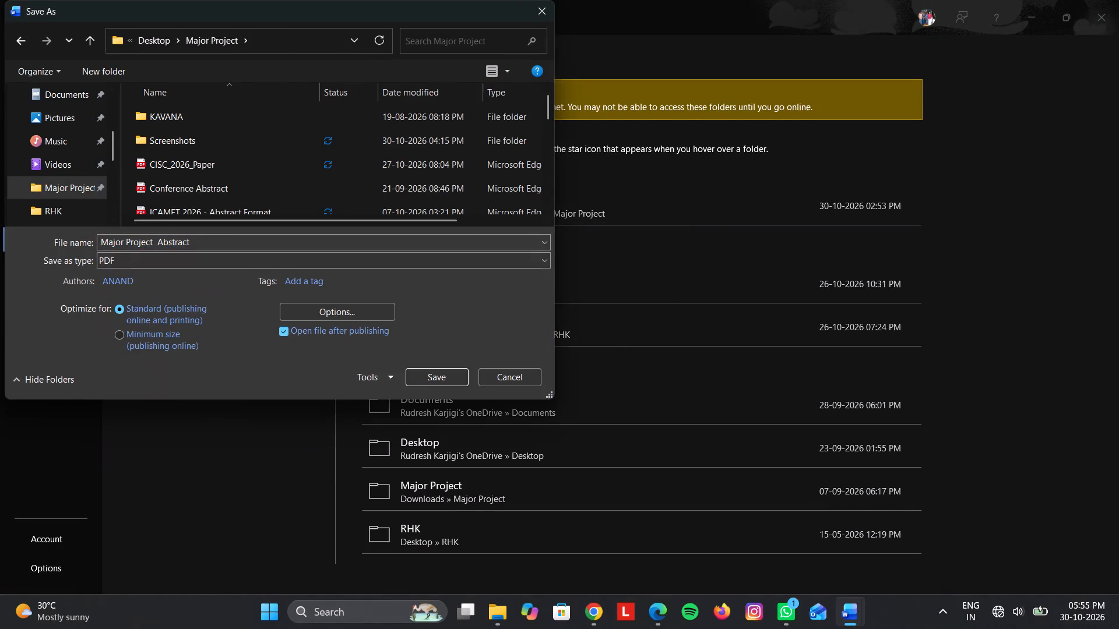
left_click(424, 378)
left_click(314, 235)
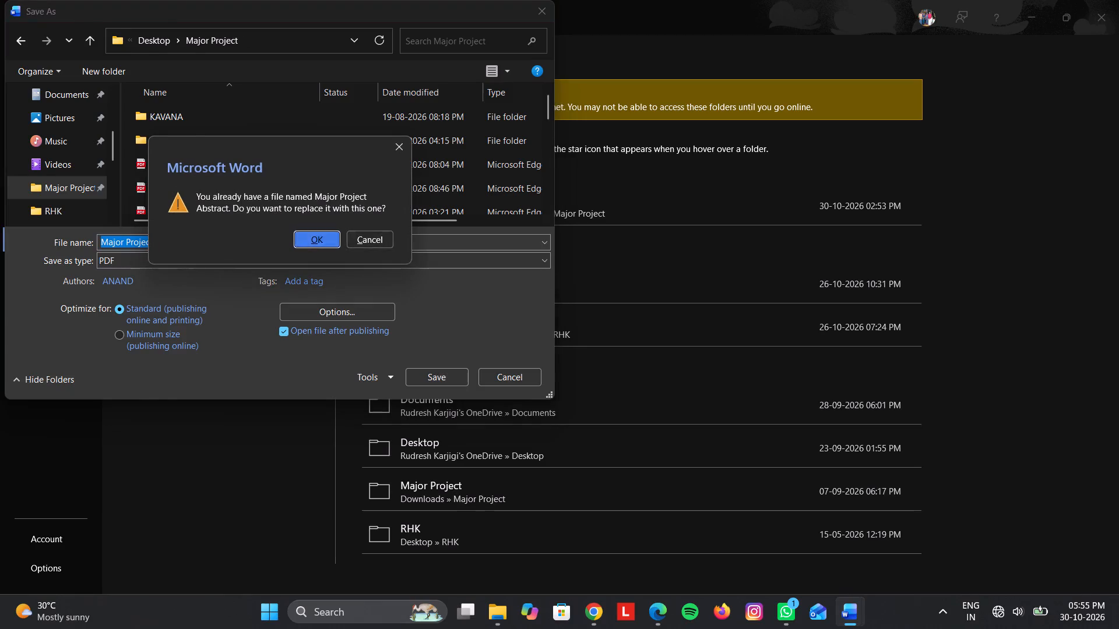
Look through the pages of the published Major Project Abstract PDF, and return to the Word document.
scroll(491, 285, "down", 4)
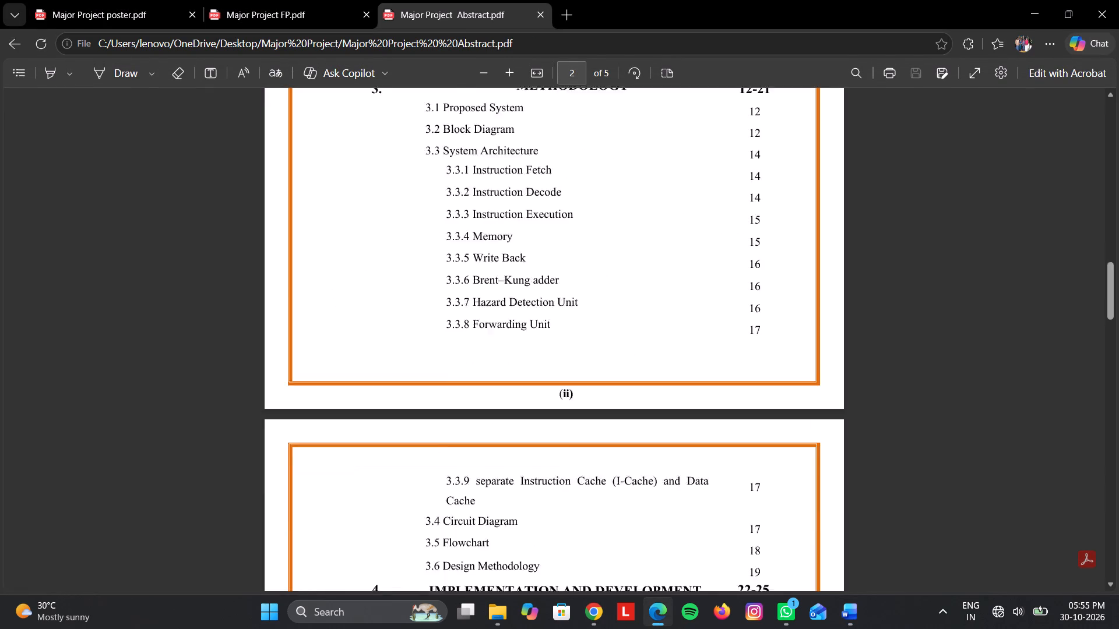
scroll(493, 287, "down", 17)
scroll(493, 287, "down", 7)
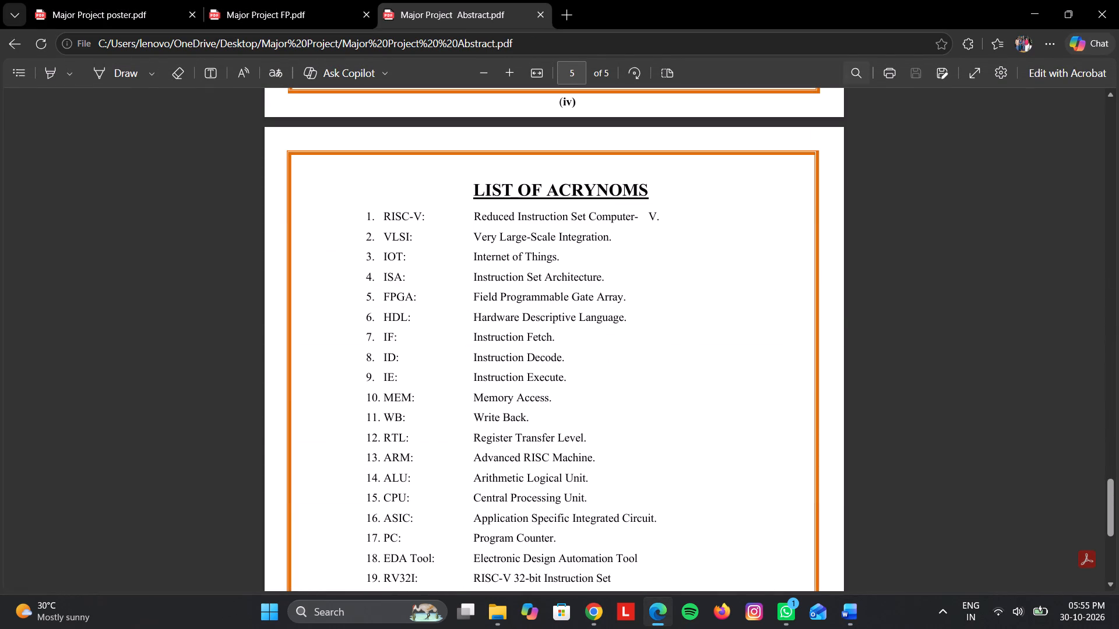
left_click(1027, 12)
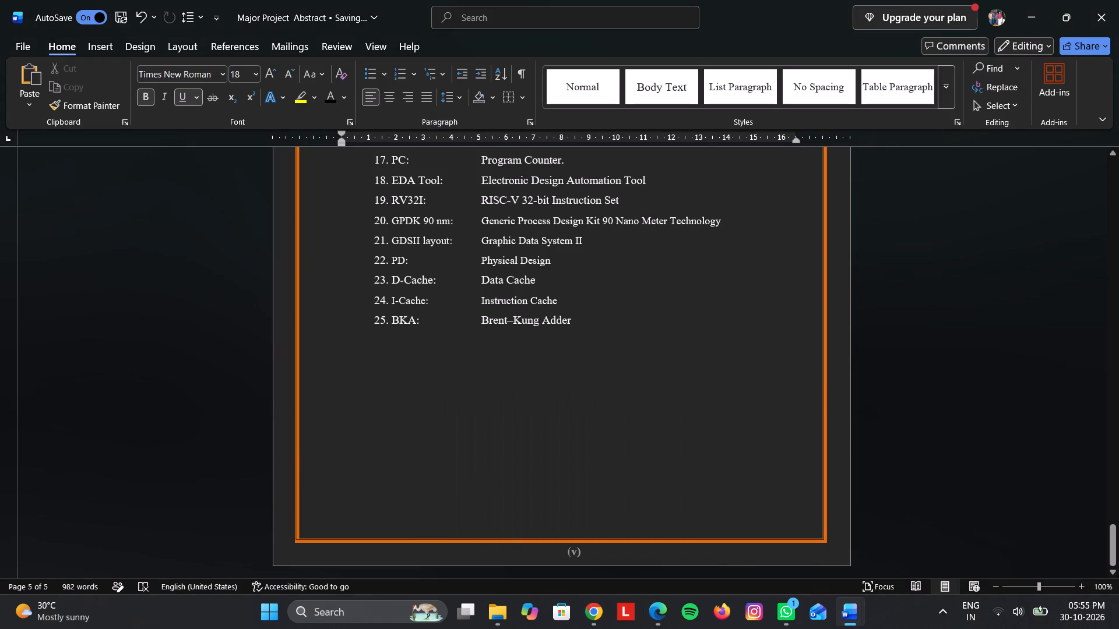
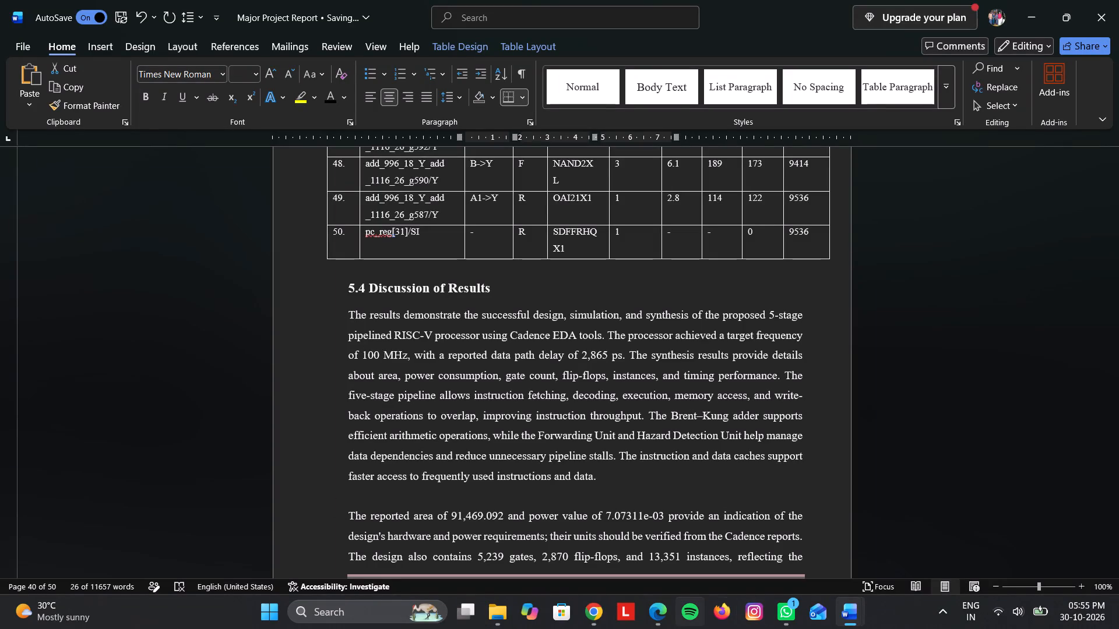
Close the open Microsoft Edge, Google Chrome and File Explorer windows, keeping the Major Project Report document open.
left_click(666, 616)
left_click(1118, 0)
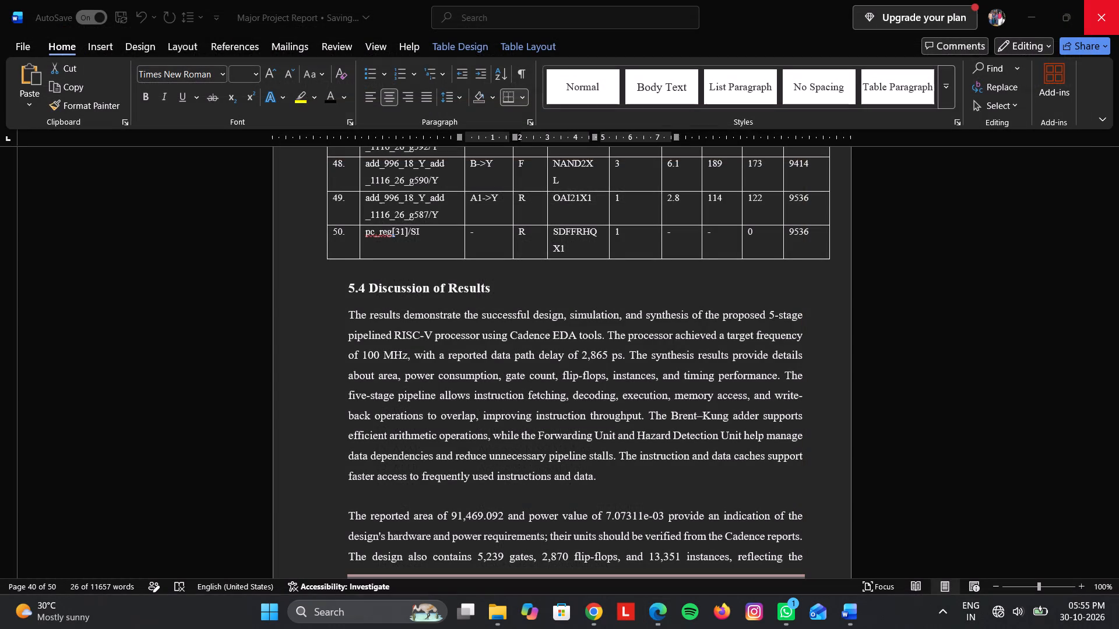
left_click(592, 609)
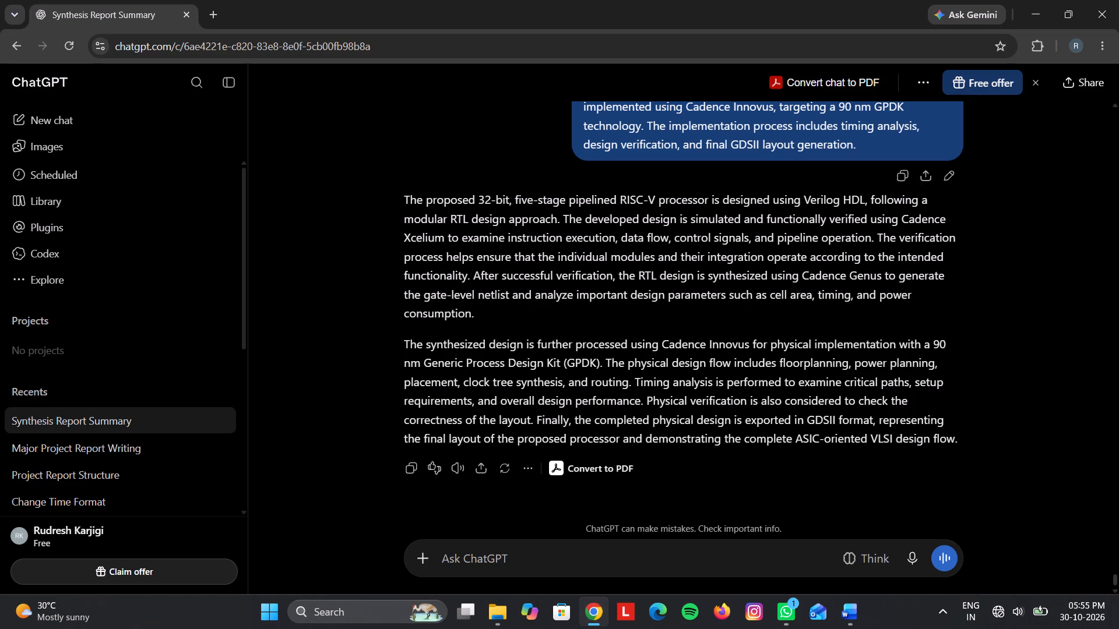
left_click(1118, 0)
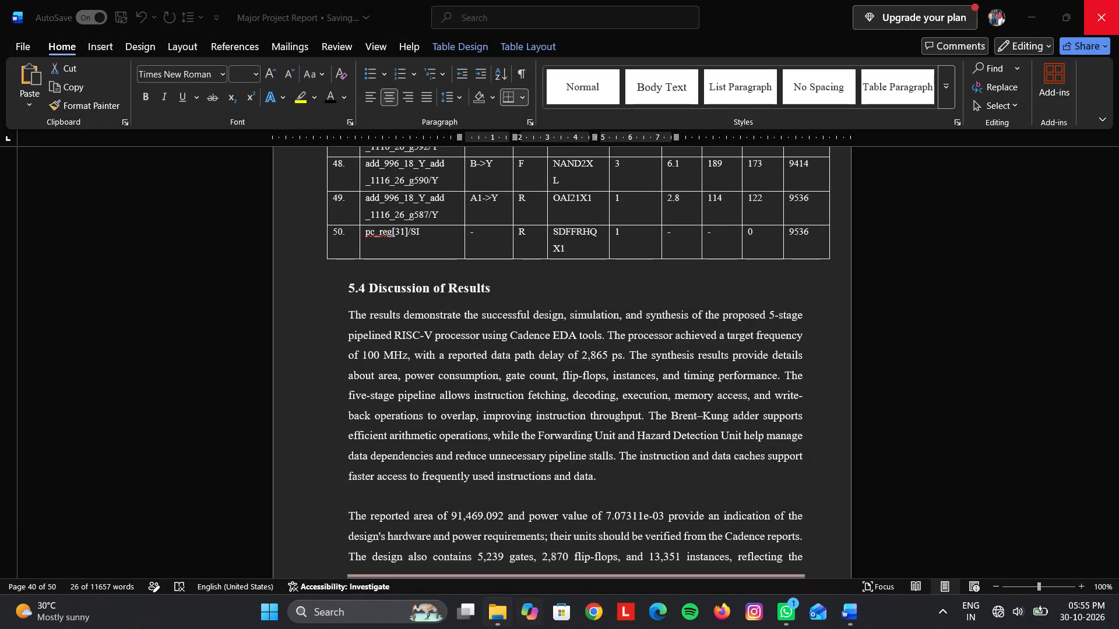
left_click(507, 614)
left_click(1103, 12)
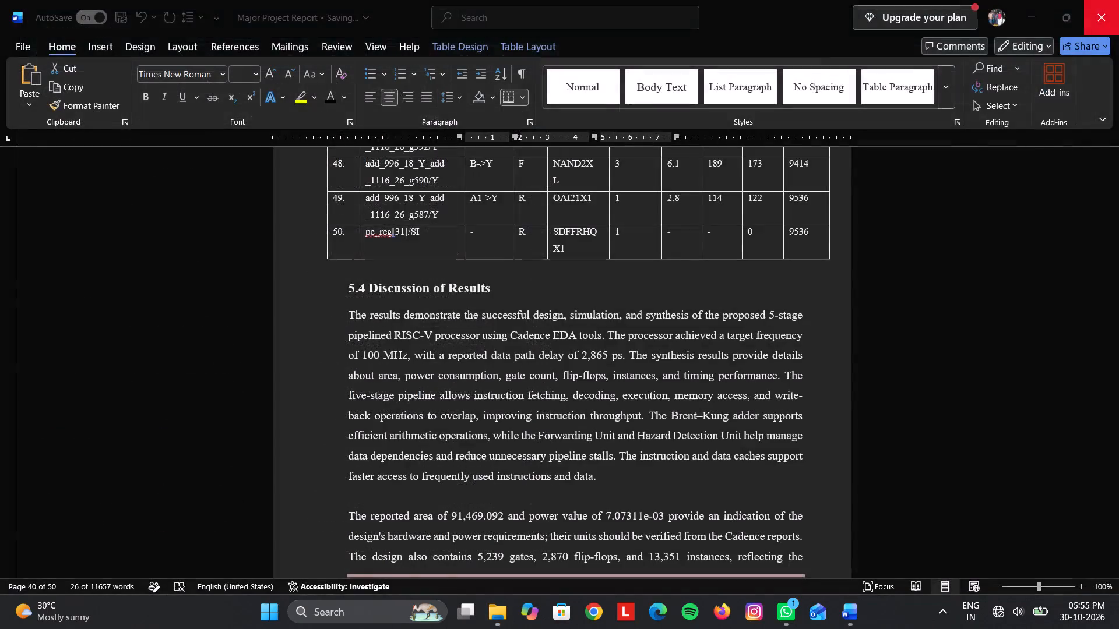
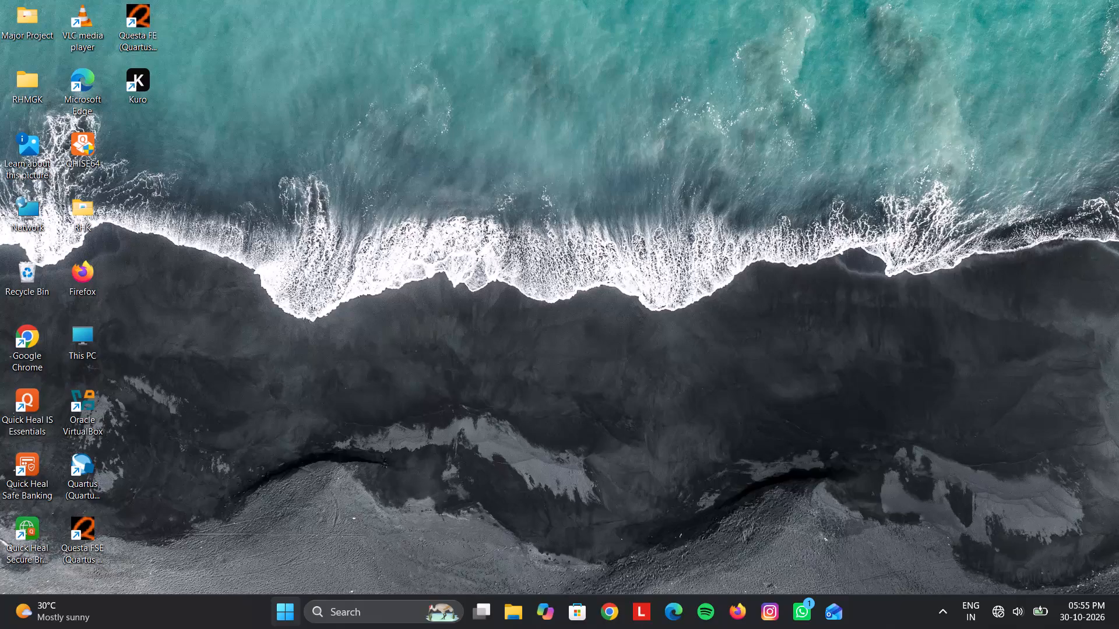
Bring up the Windows power options for locking, sleeping, shutting down or restarting the computer.
left_click(284, 602)
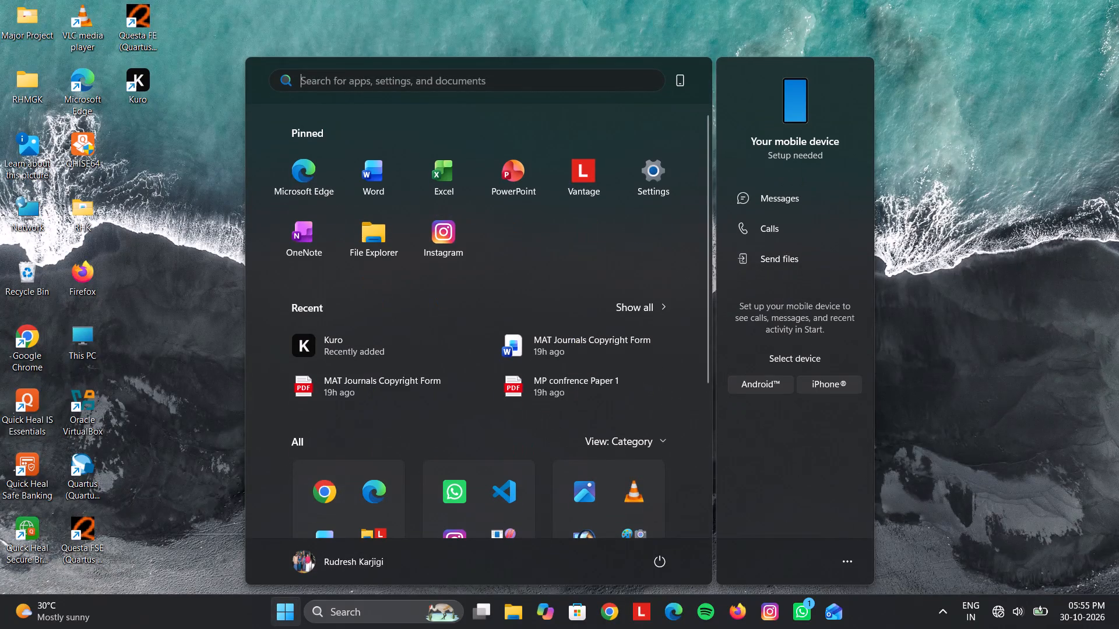
left_click(663, 571)
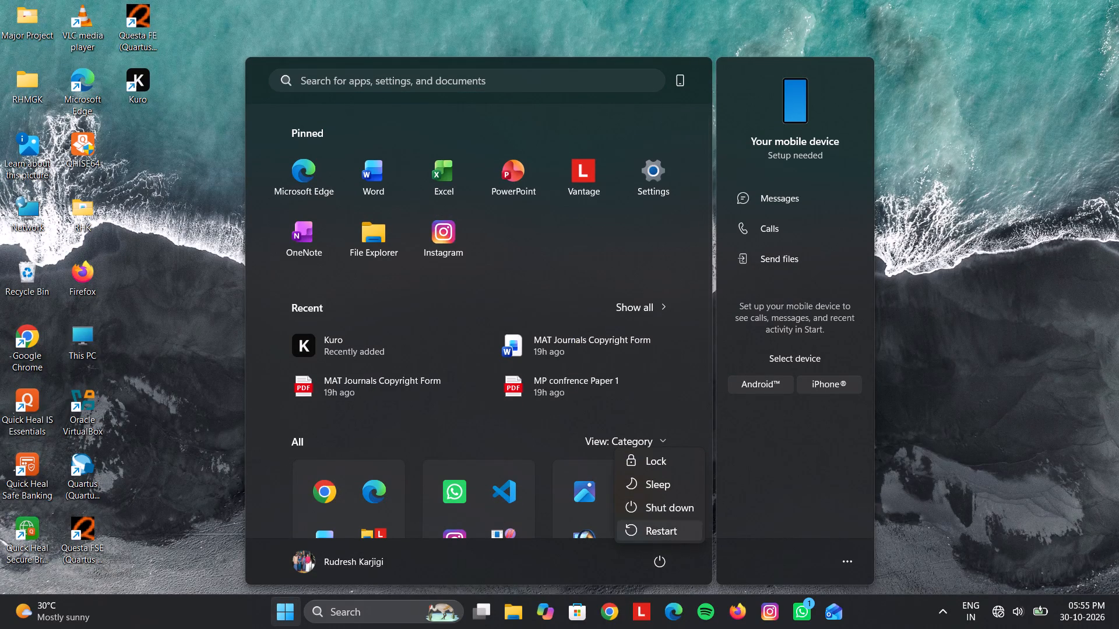